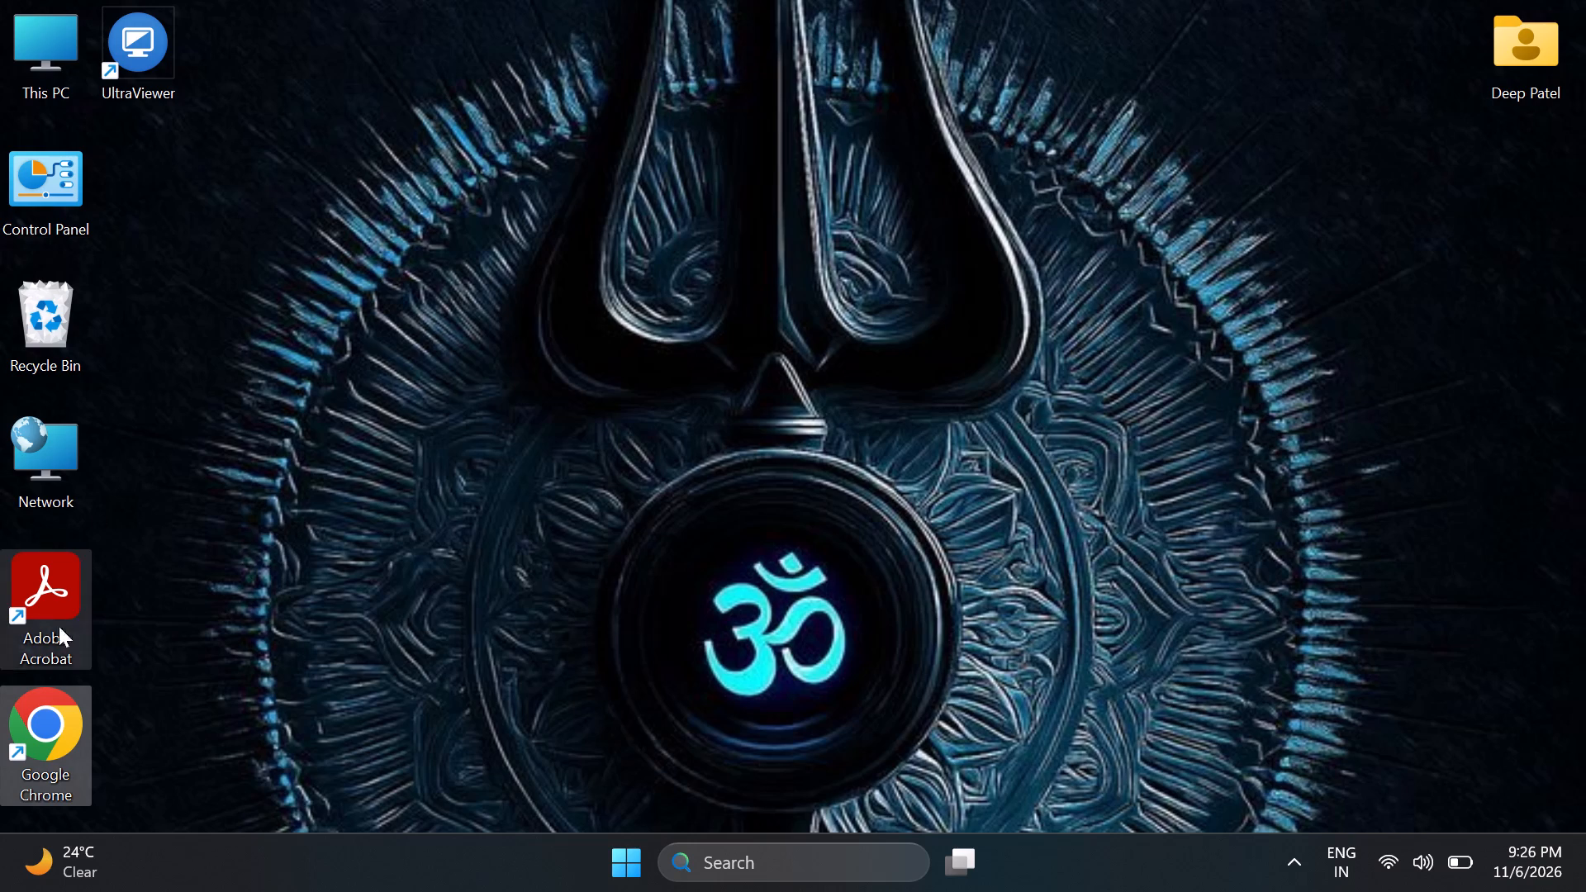
Open Google Chrome with the bvclogistics.com work profile and maximize its window.
click(69, 714)
key(Return)
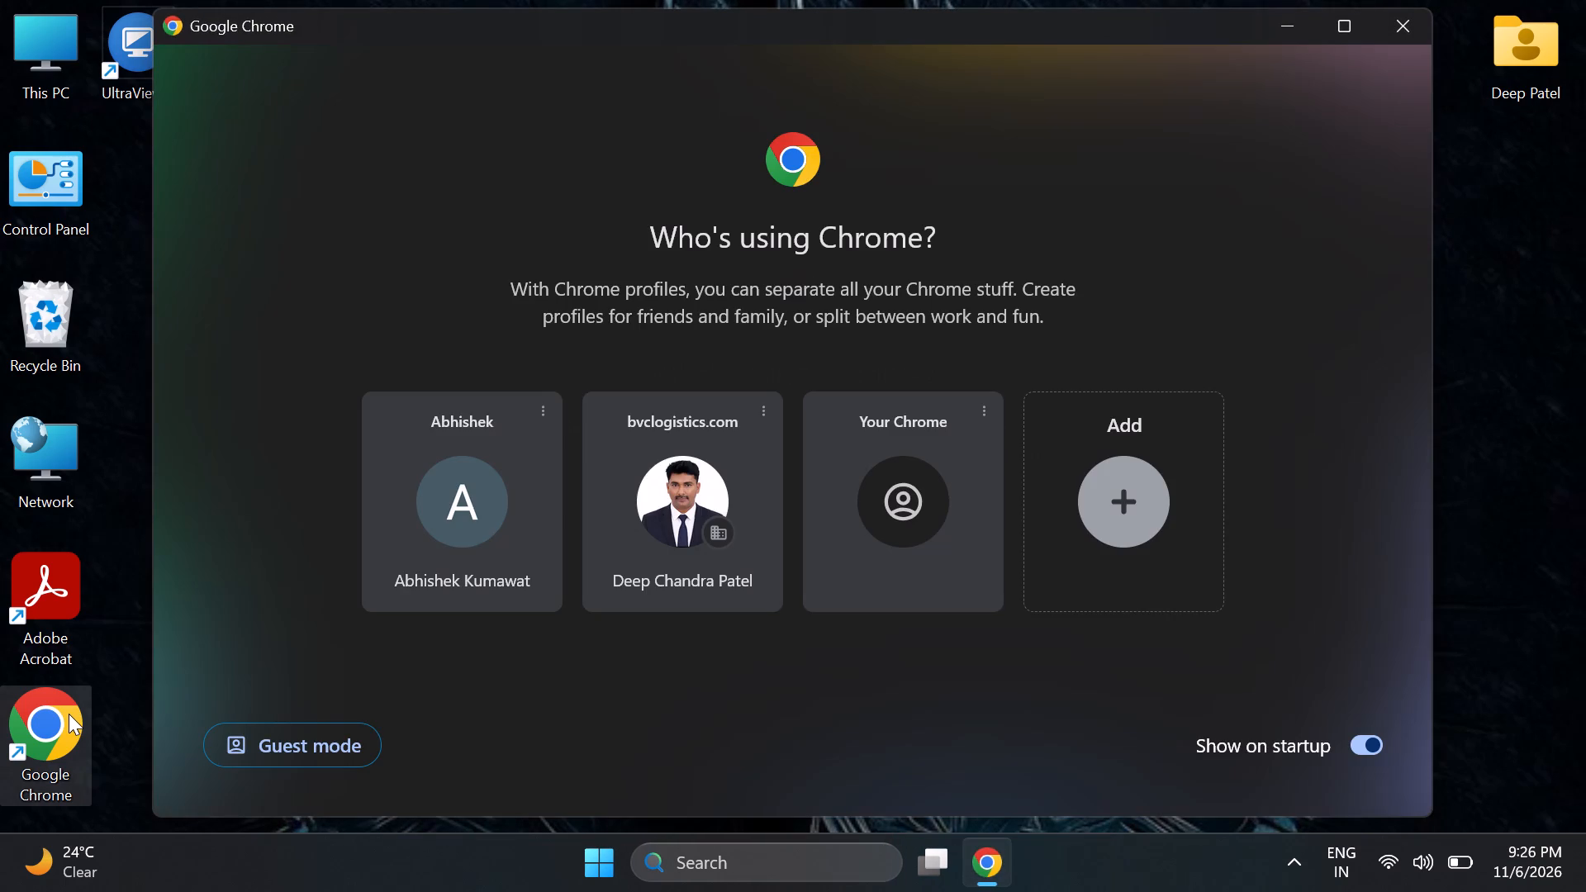
click(716, 538)
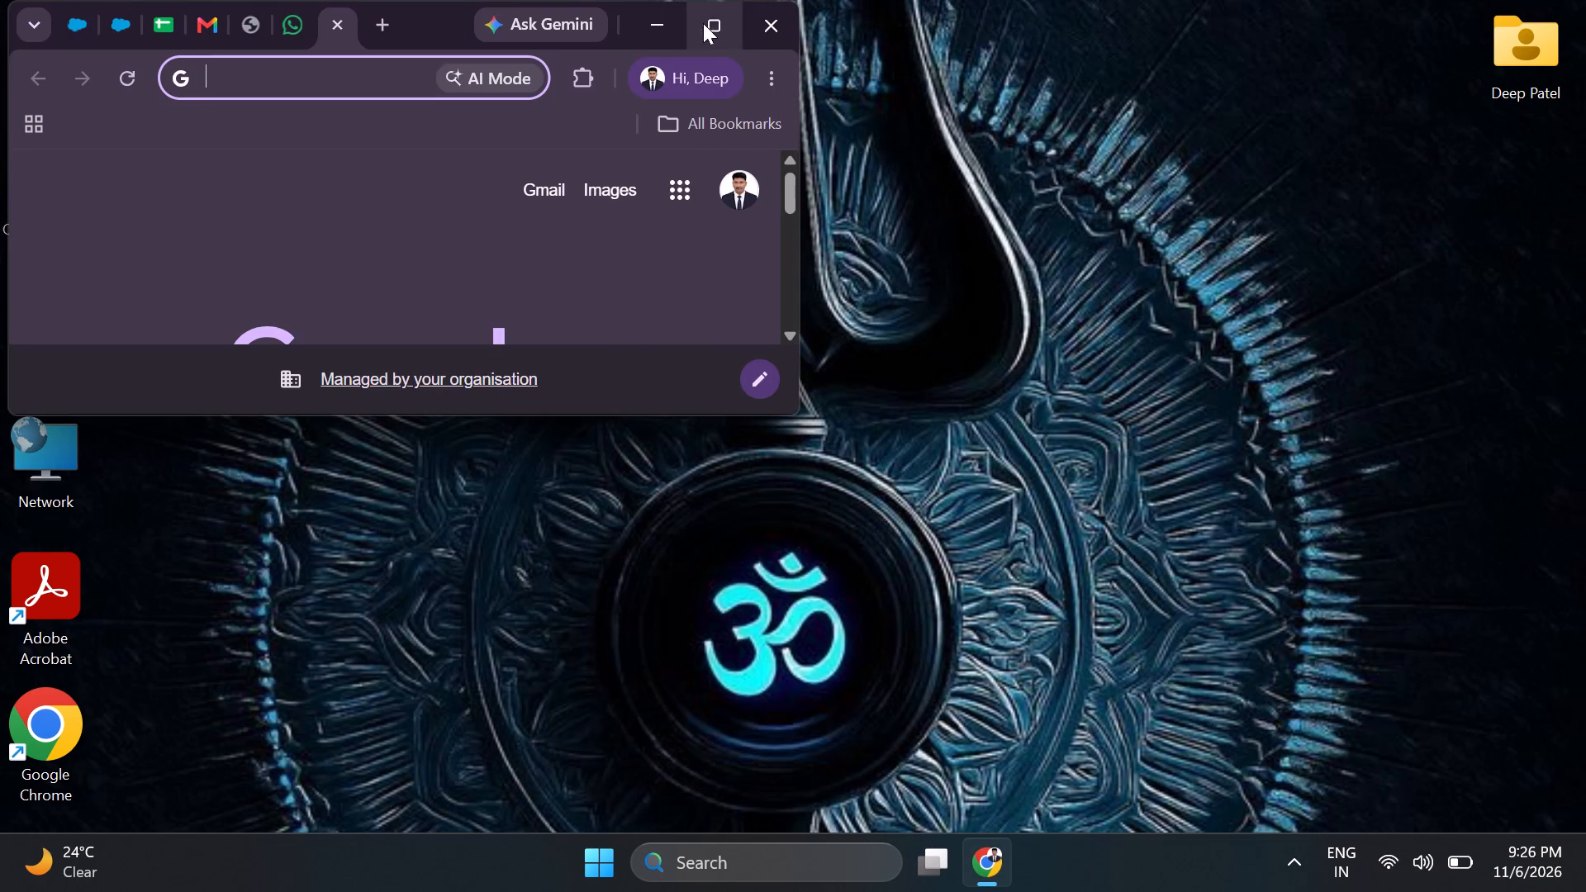
click(713, 13)
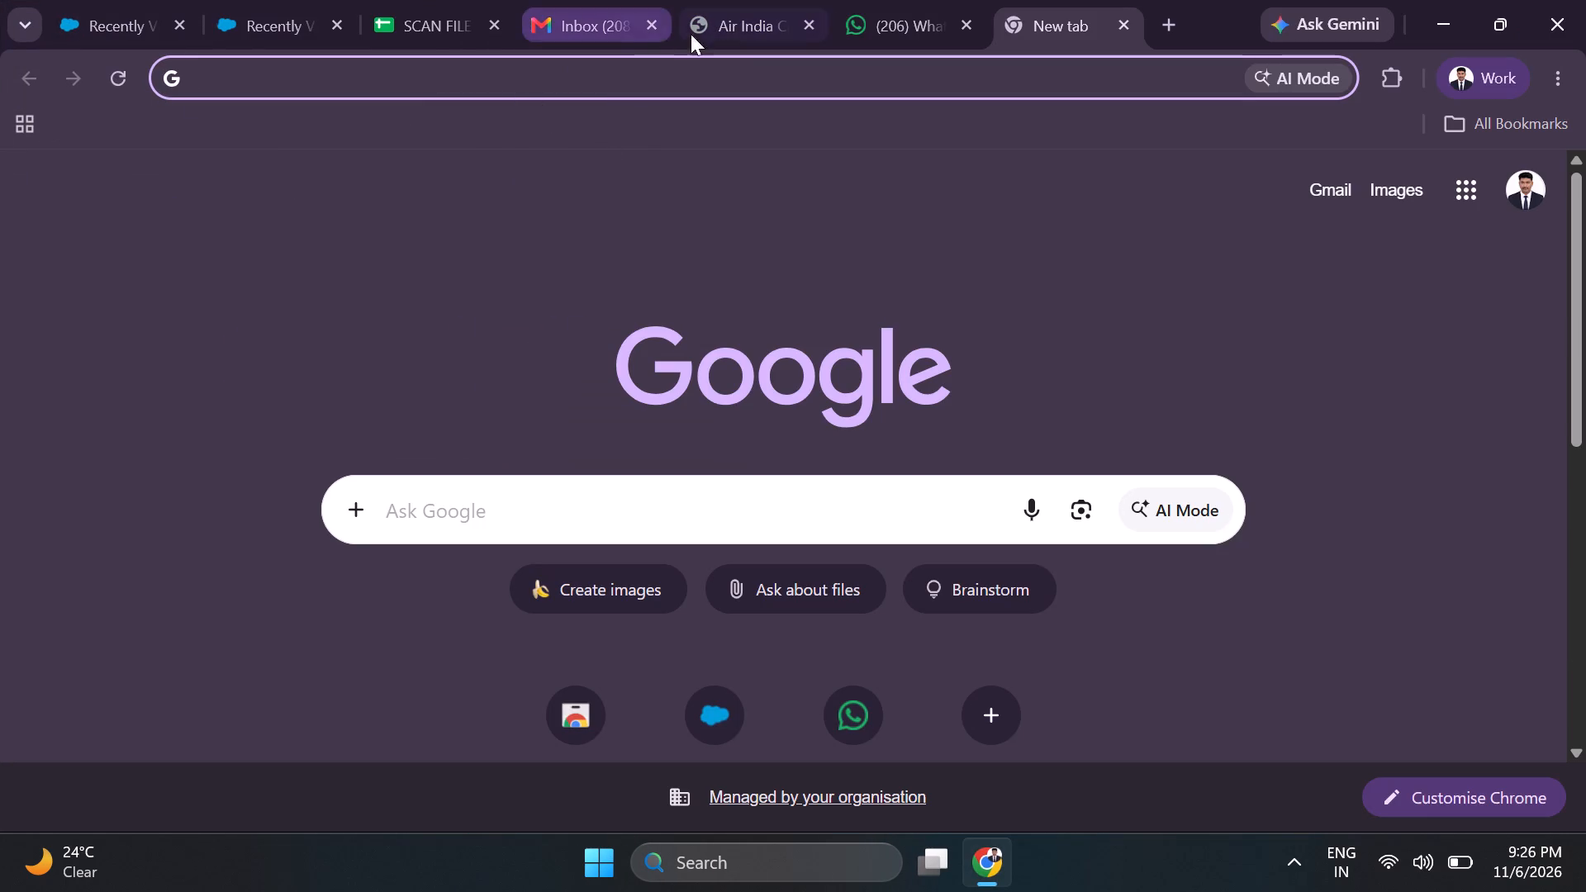
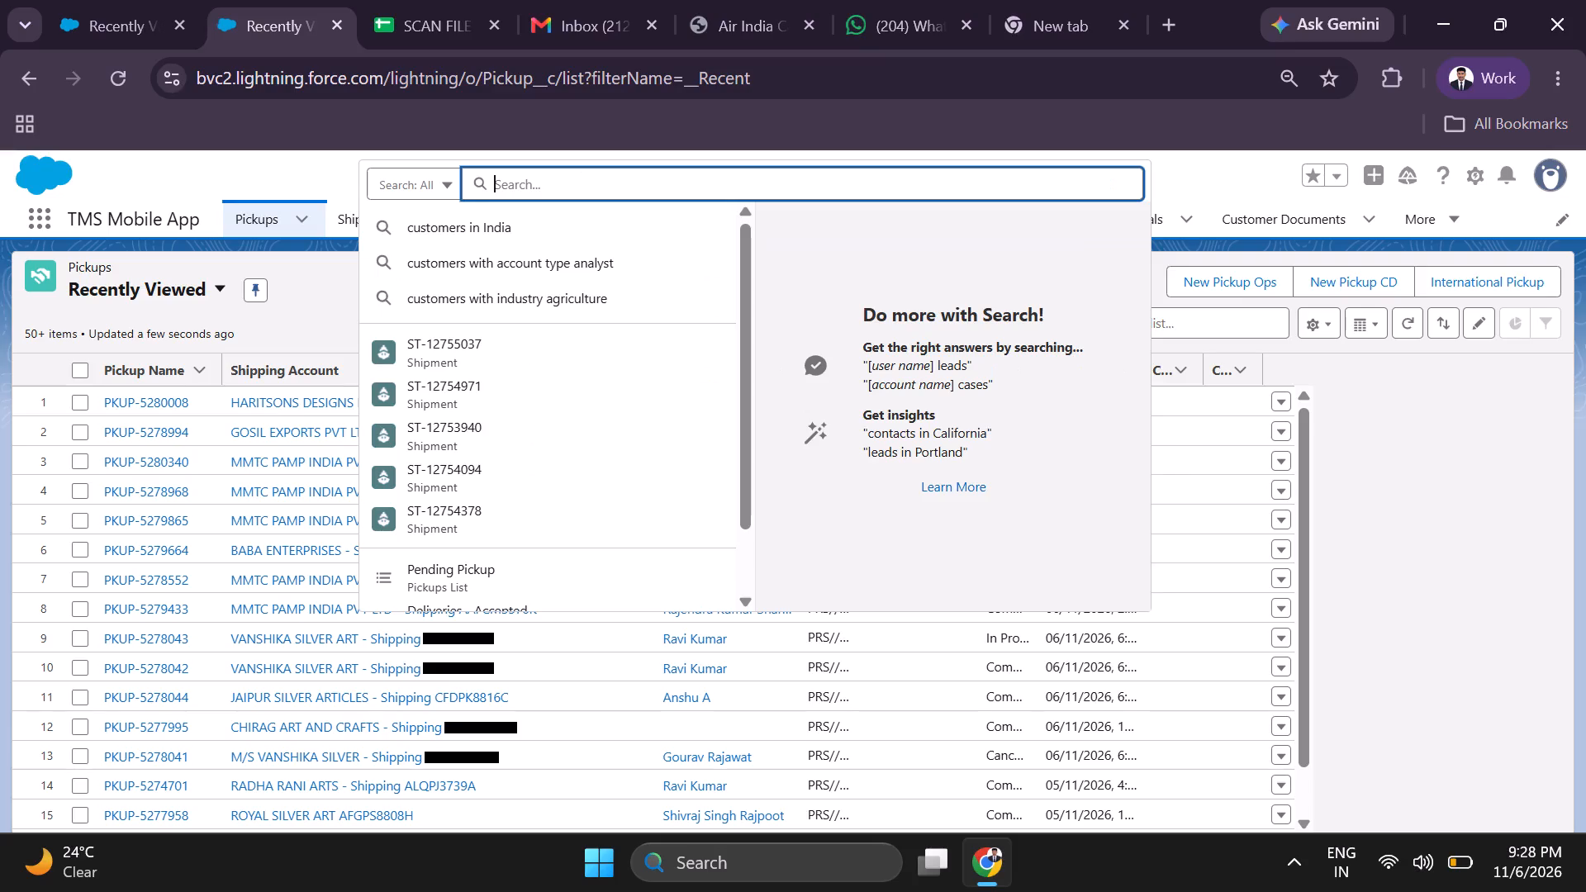
key(t)
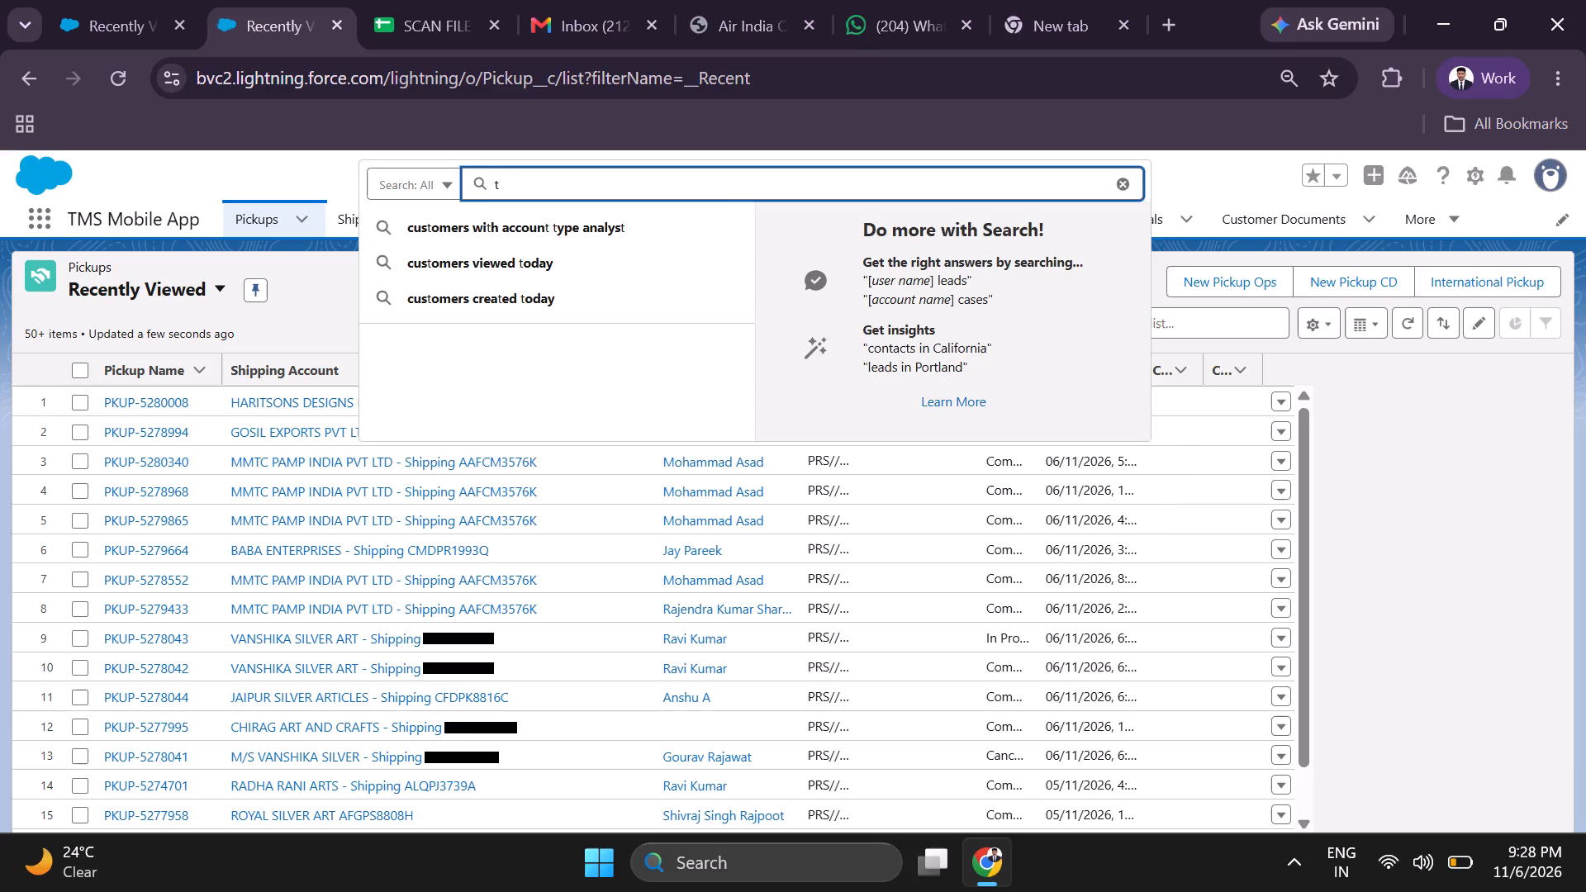
key(1)
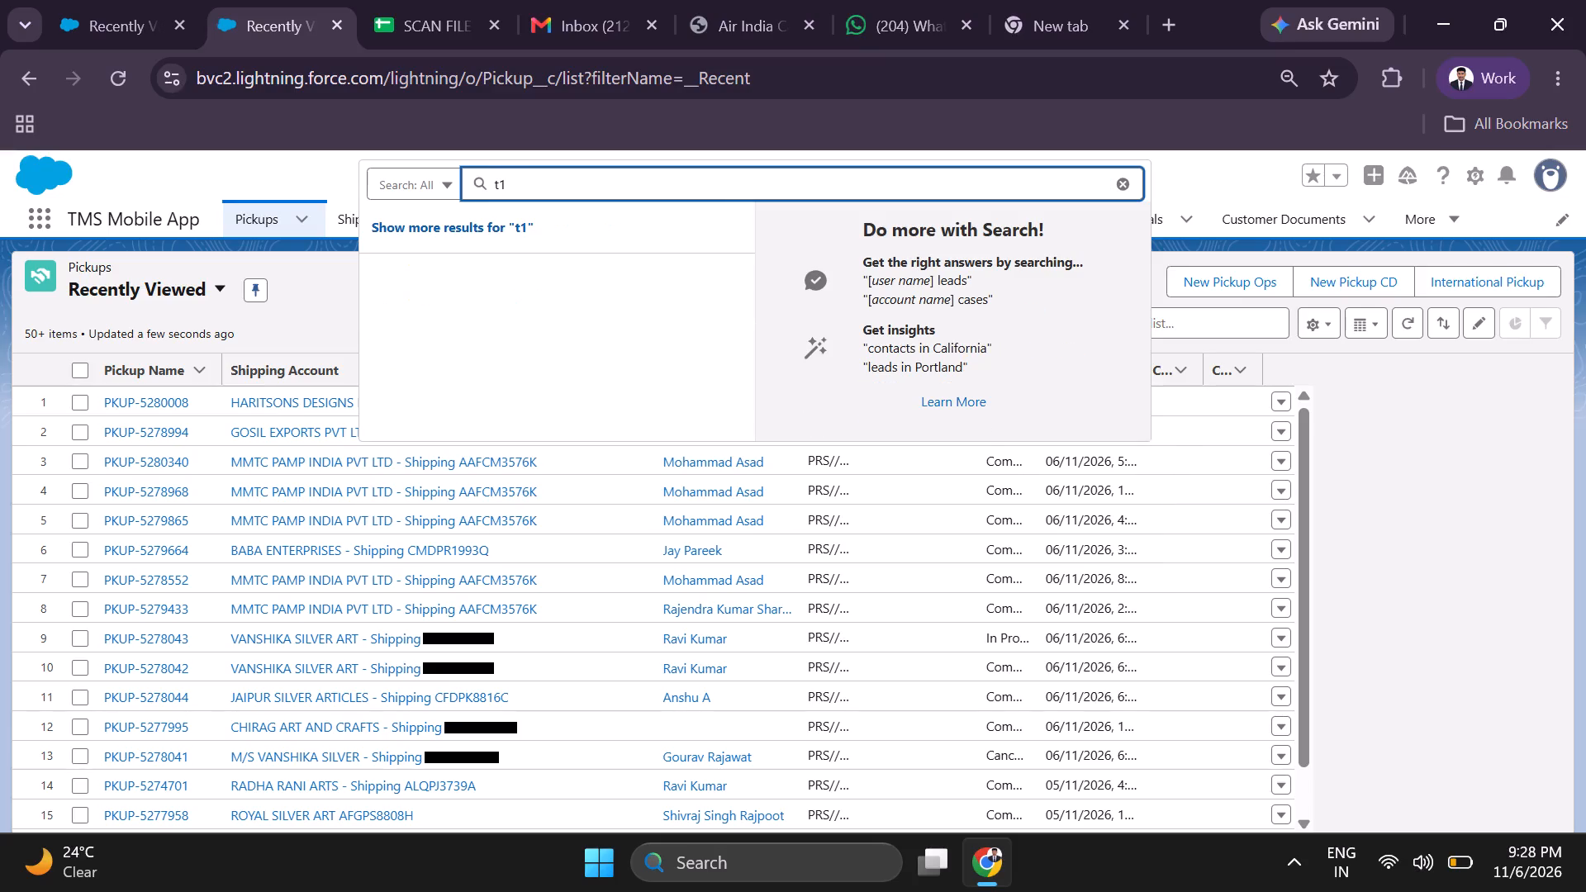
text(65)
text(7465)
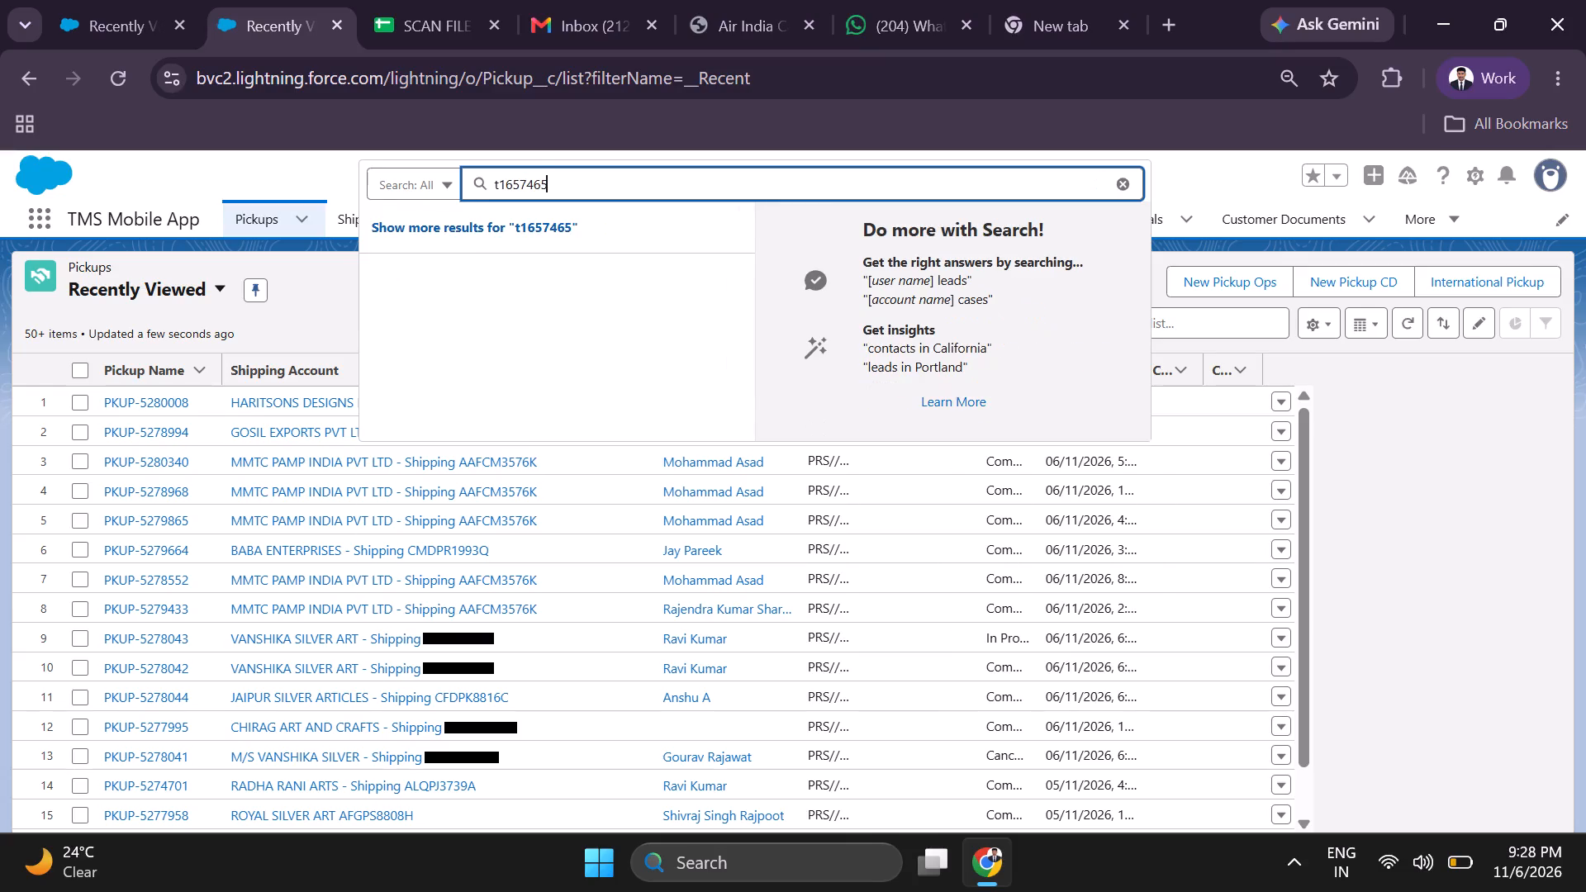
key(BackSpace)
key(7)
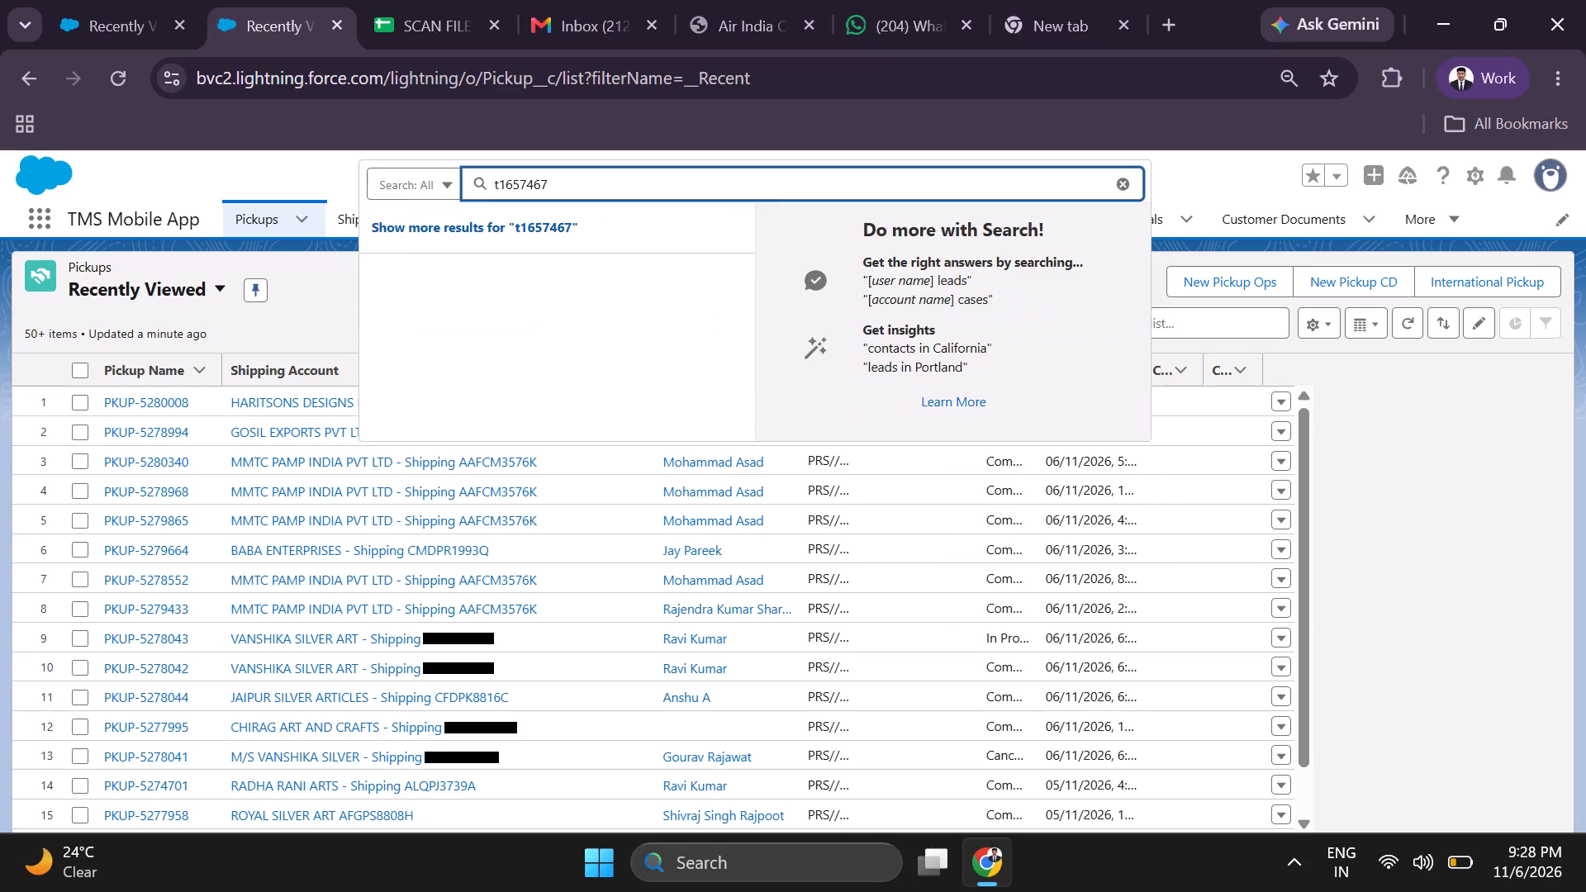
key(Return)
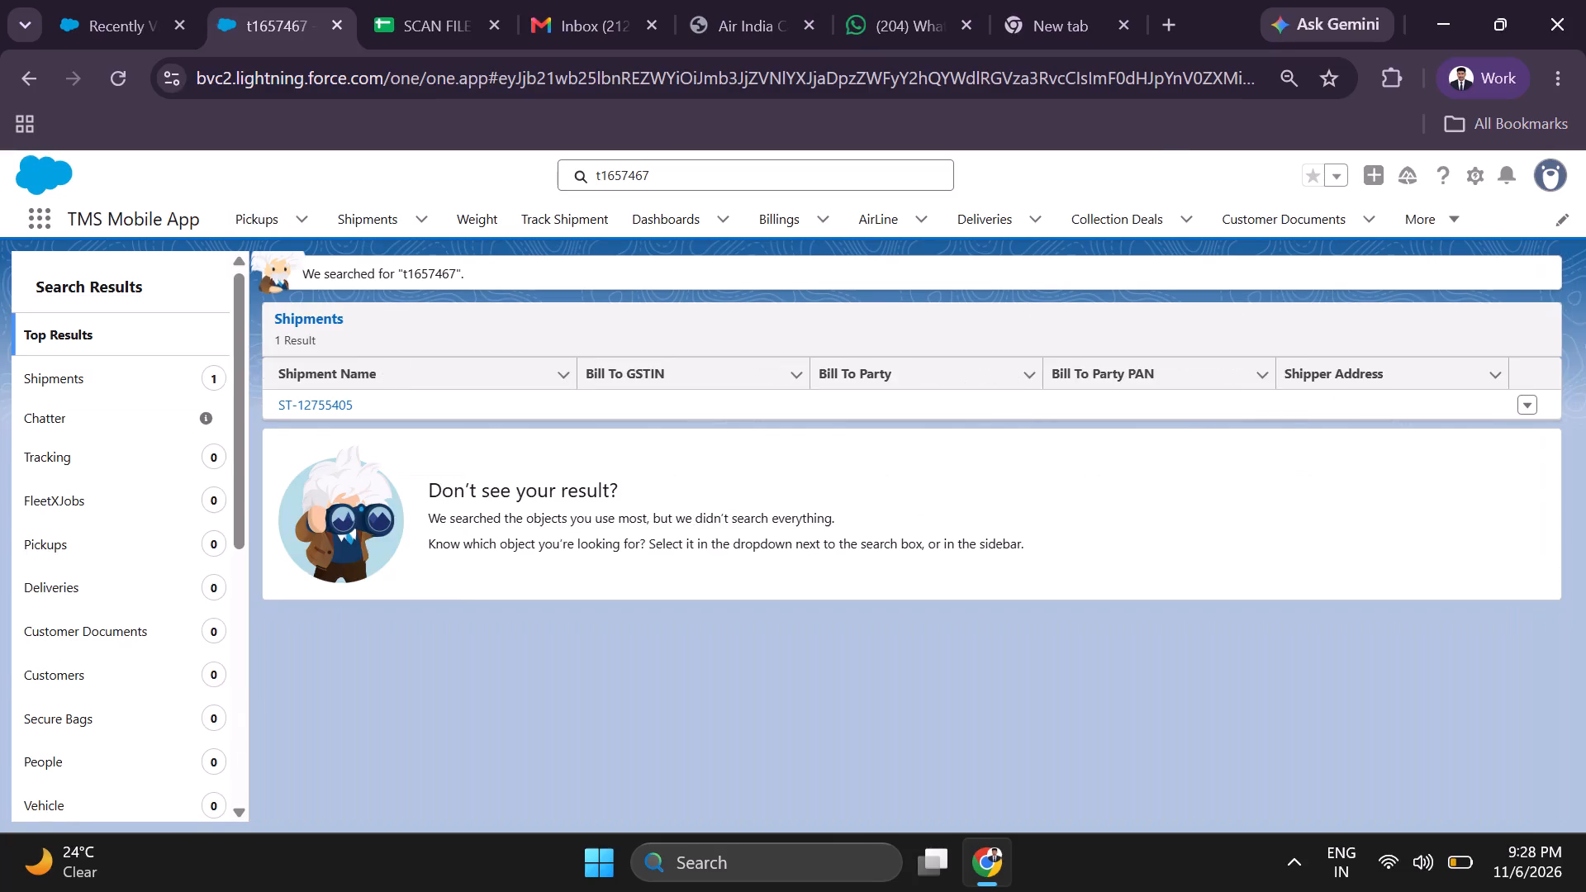
click(341, 393)
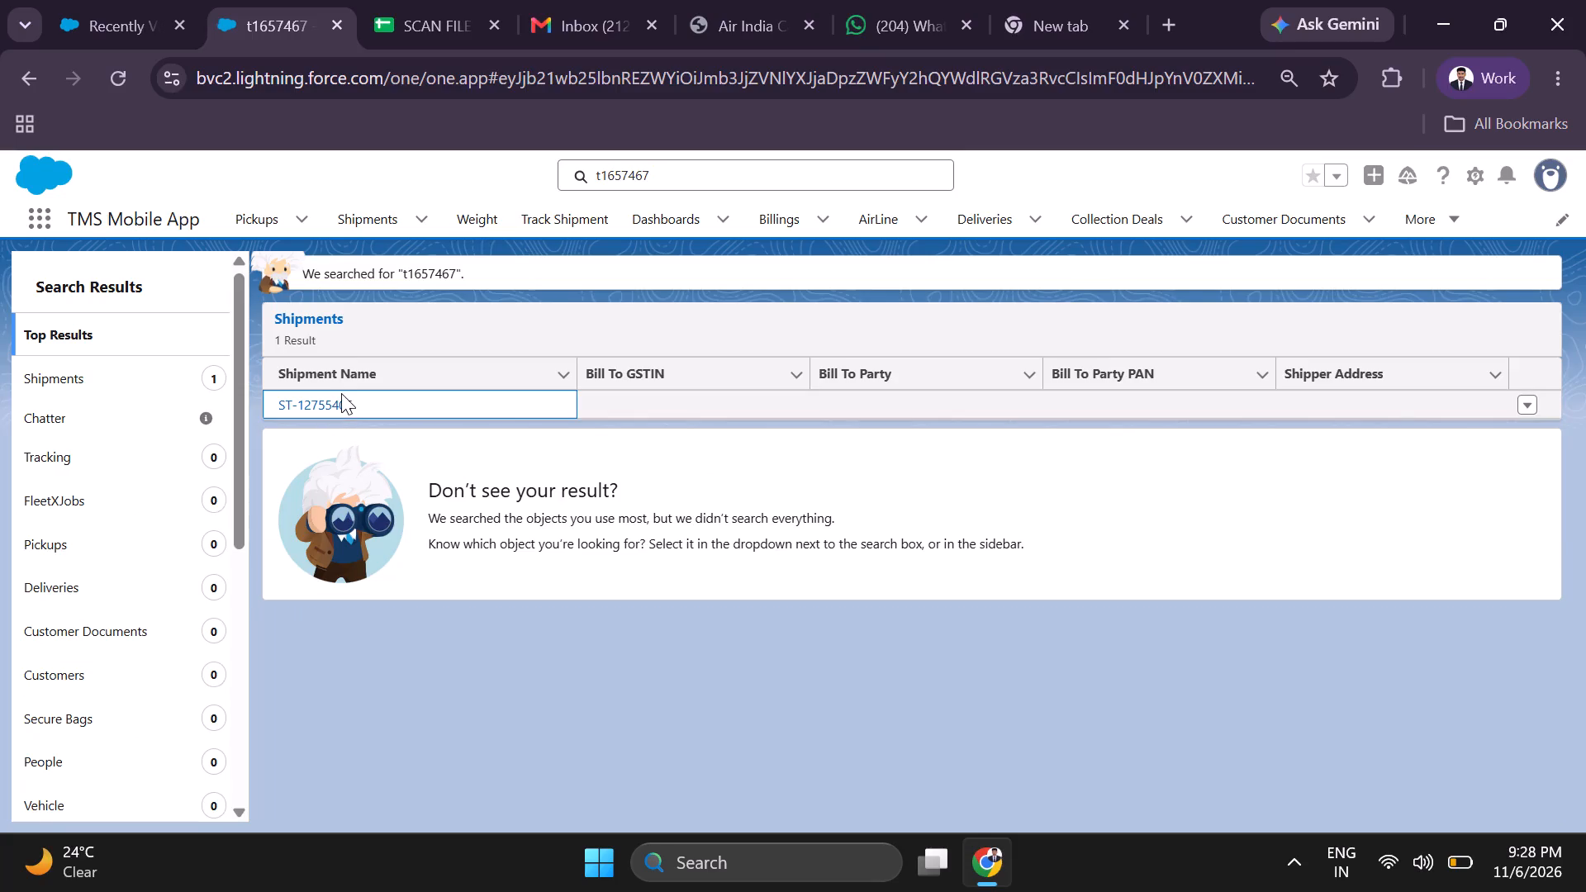
click(333, 406)
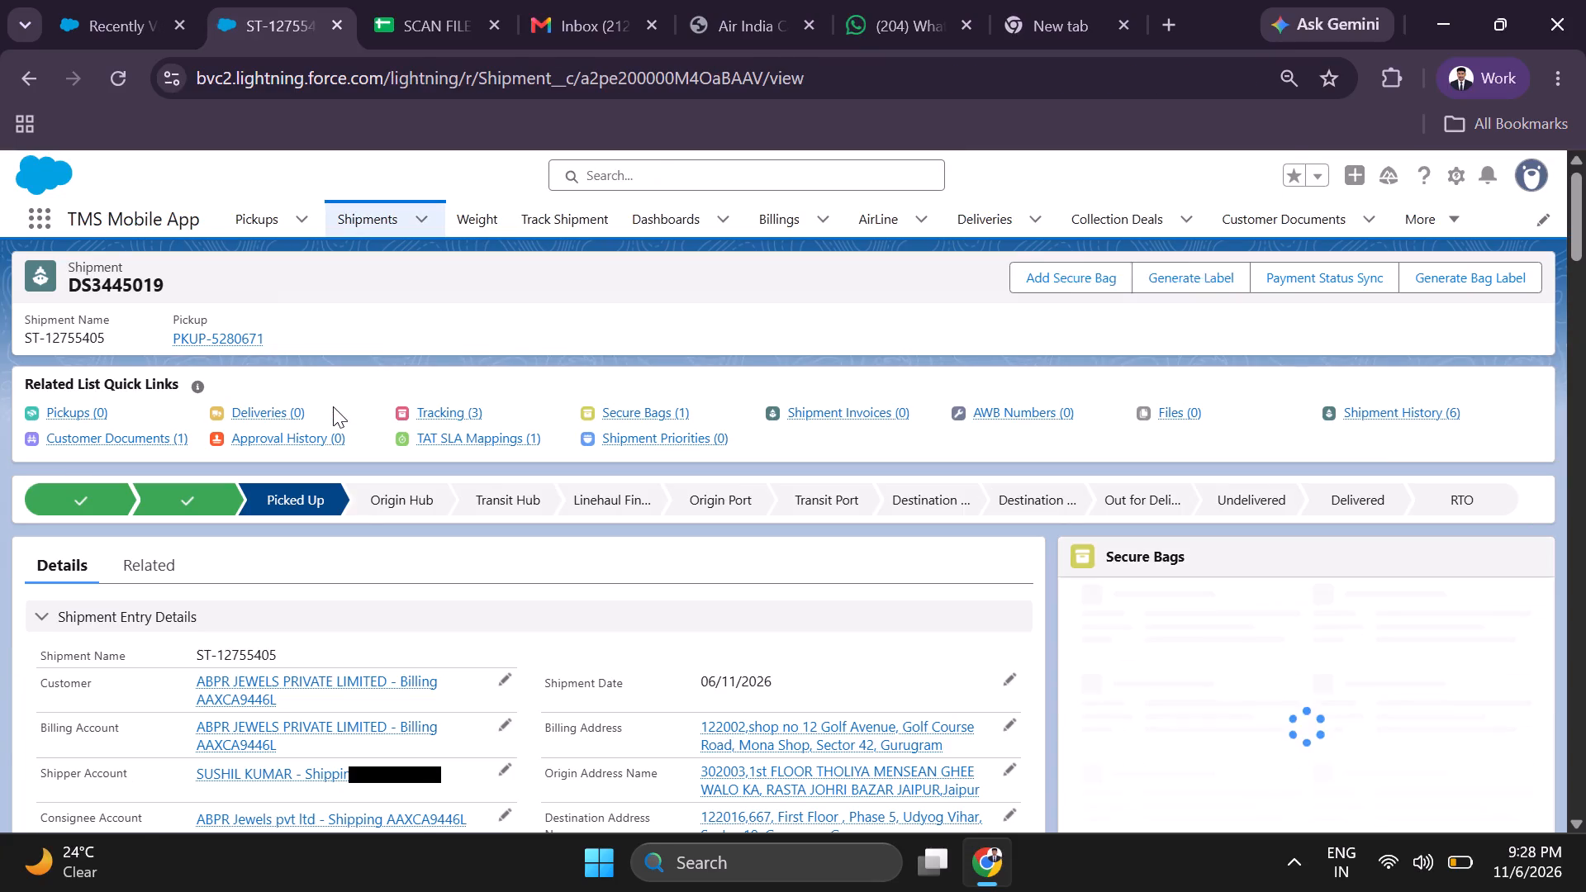
click(1136, 272)
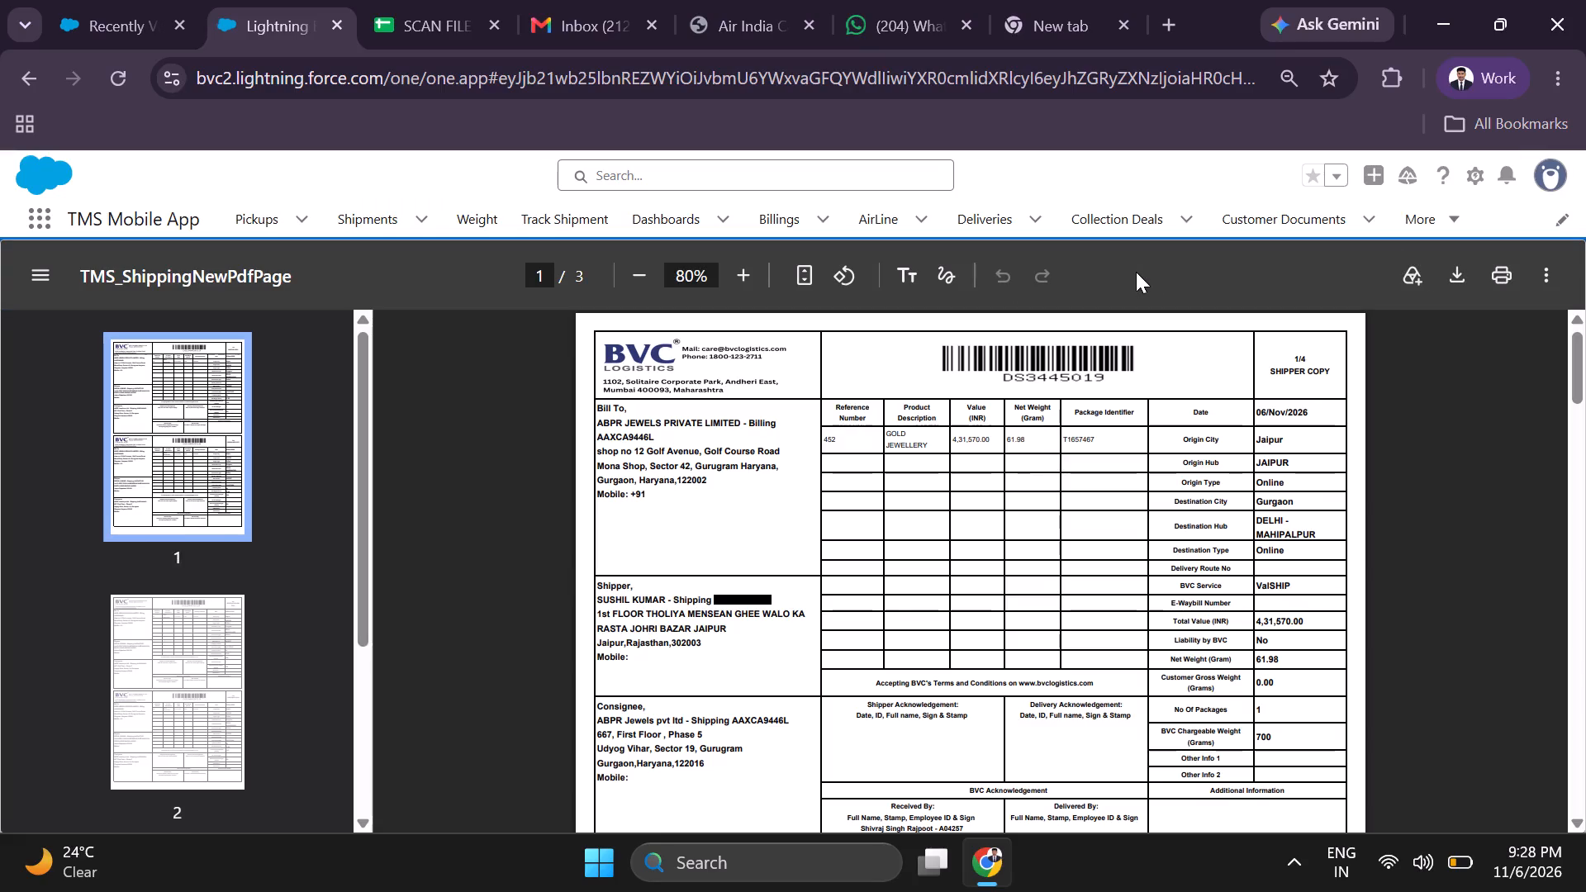
click(1501, 268)
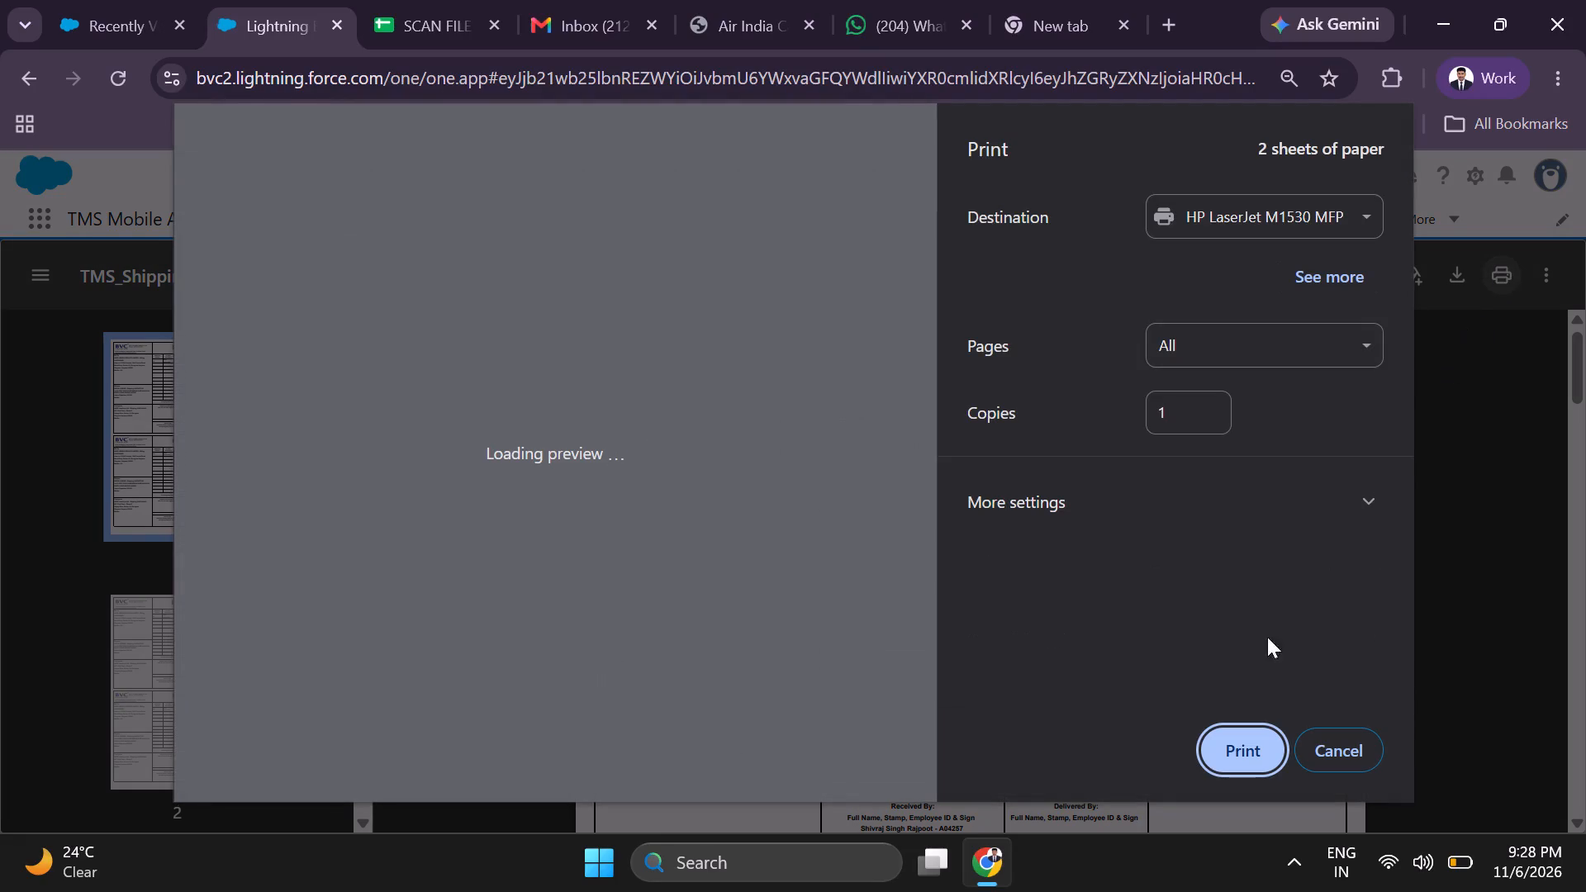
click(1251, 752)
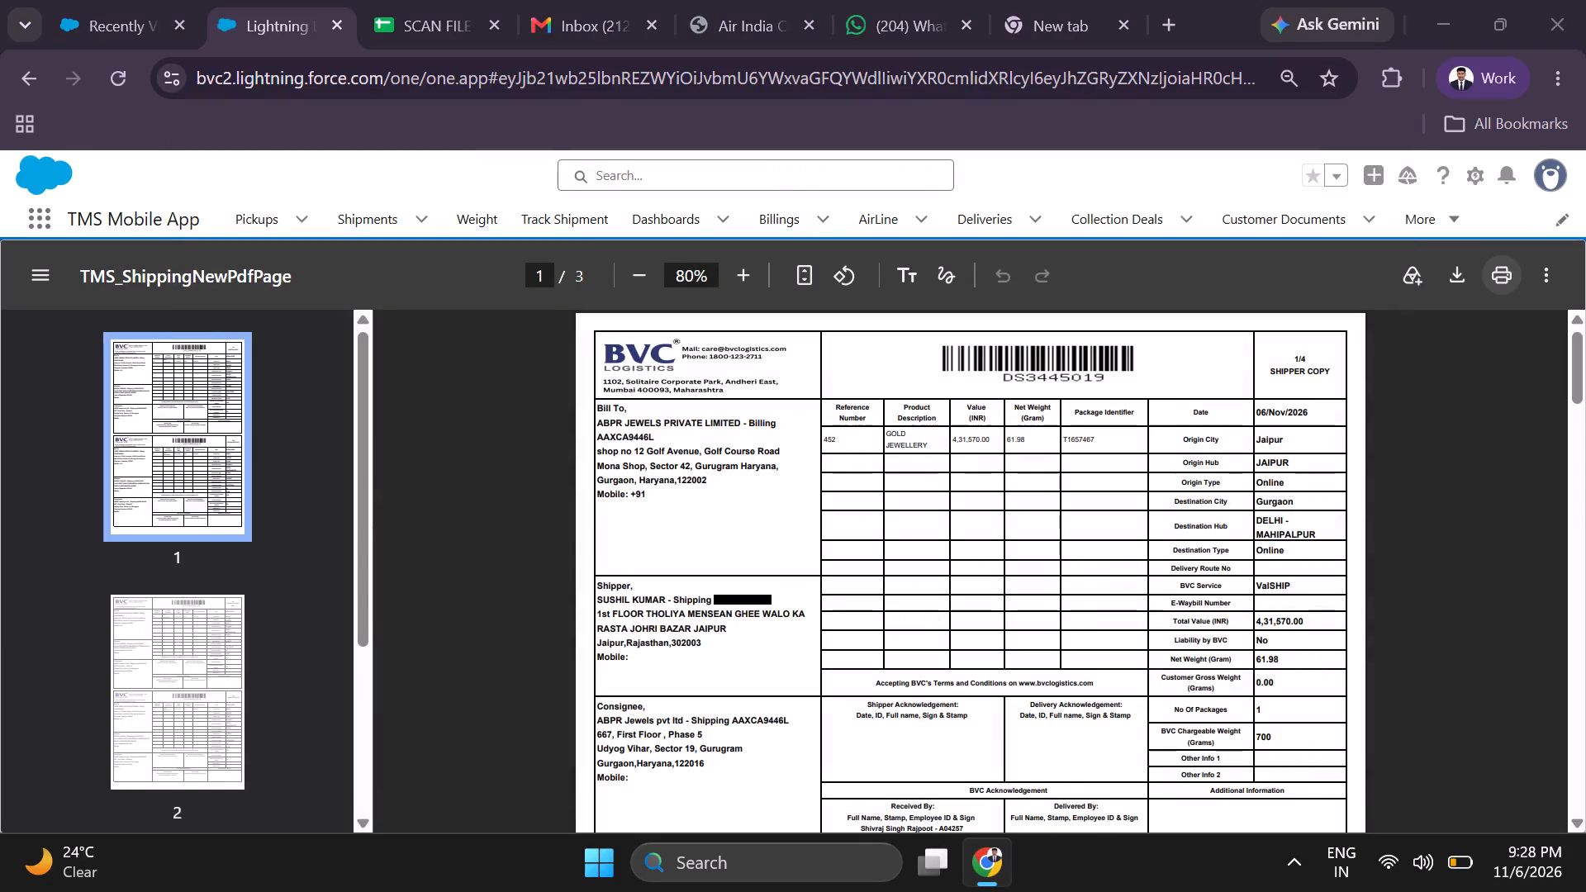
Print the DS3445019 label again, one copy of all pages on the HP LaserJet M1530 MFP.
click(647, 178)
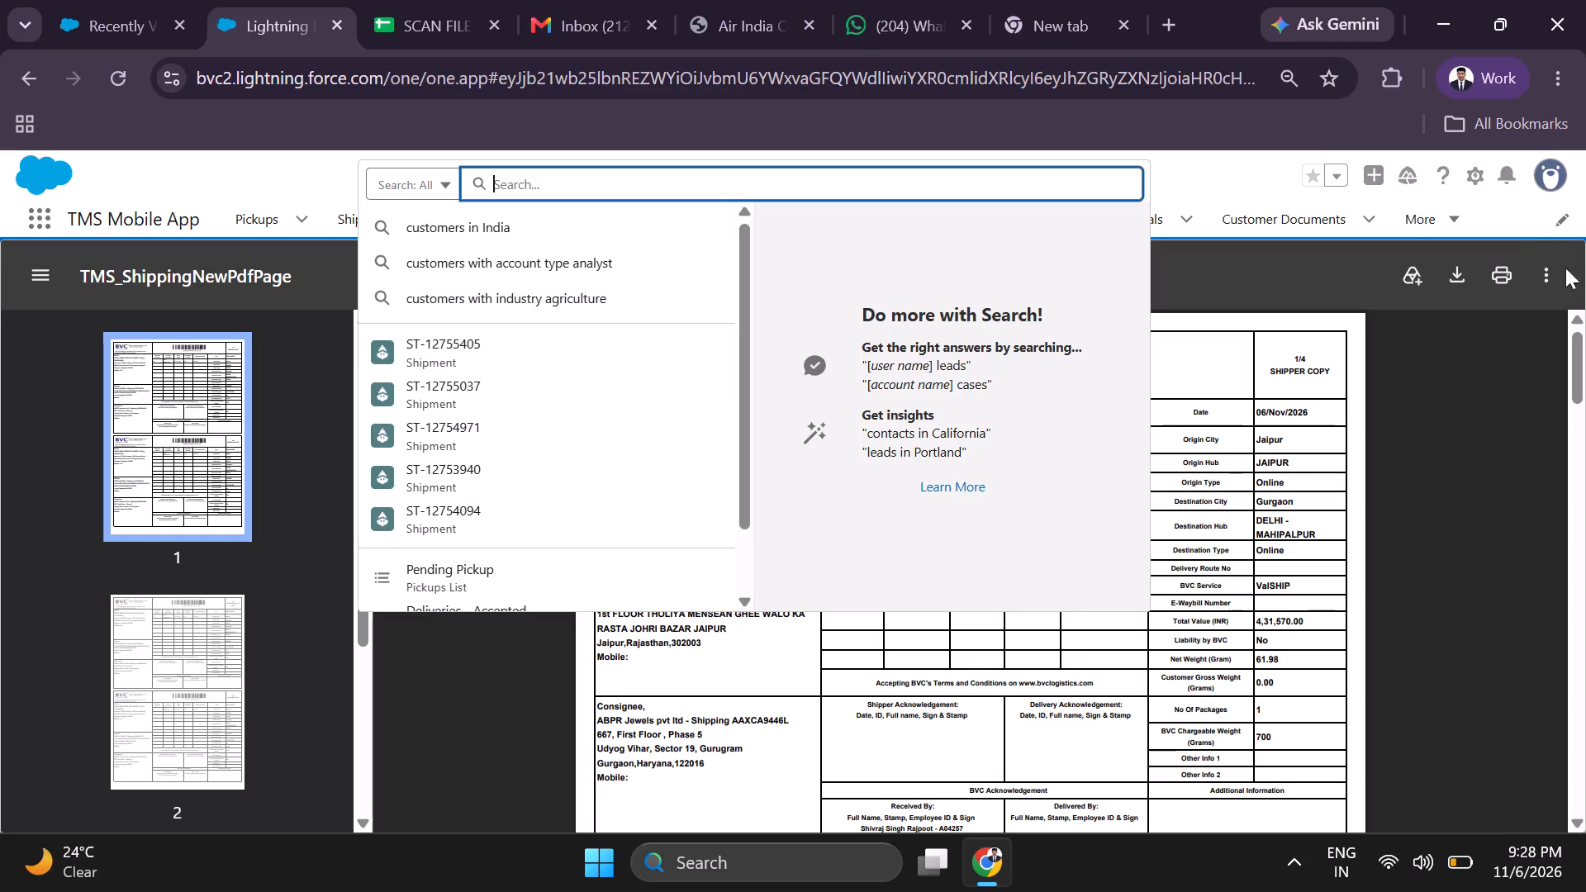
click(1493, 276)
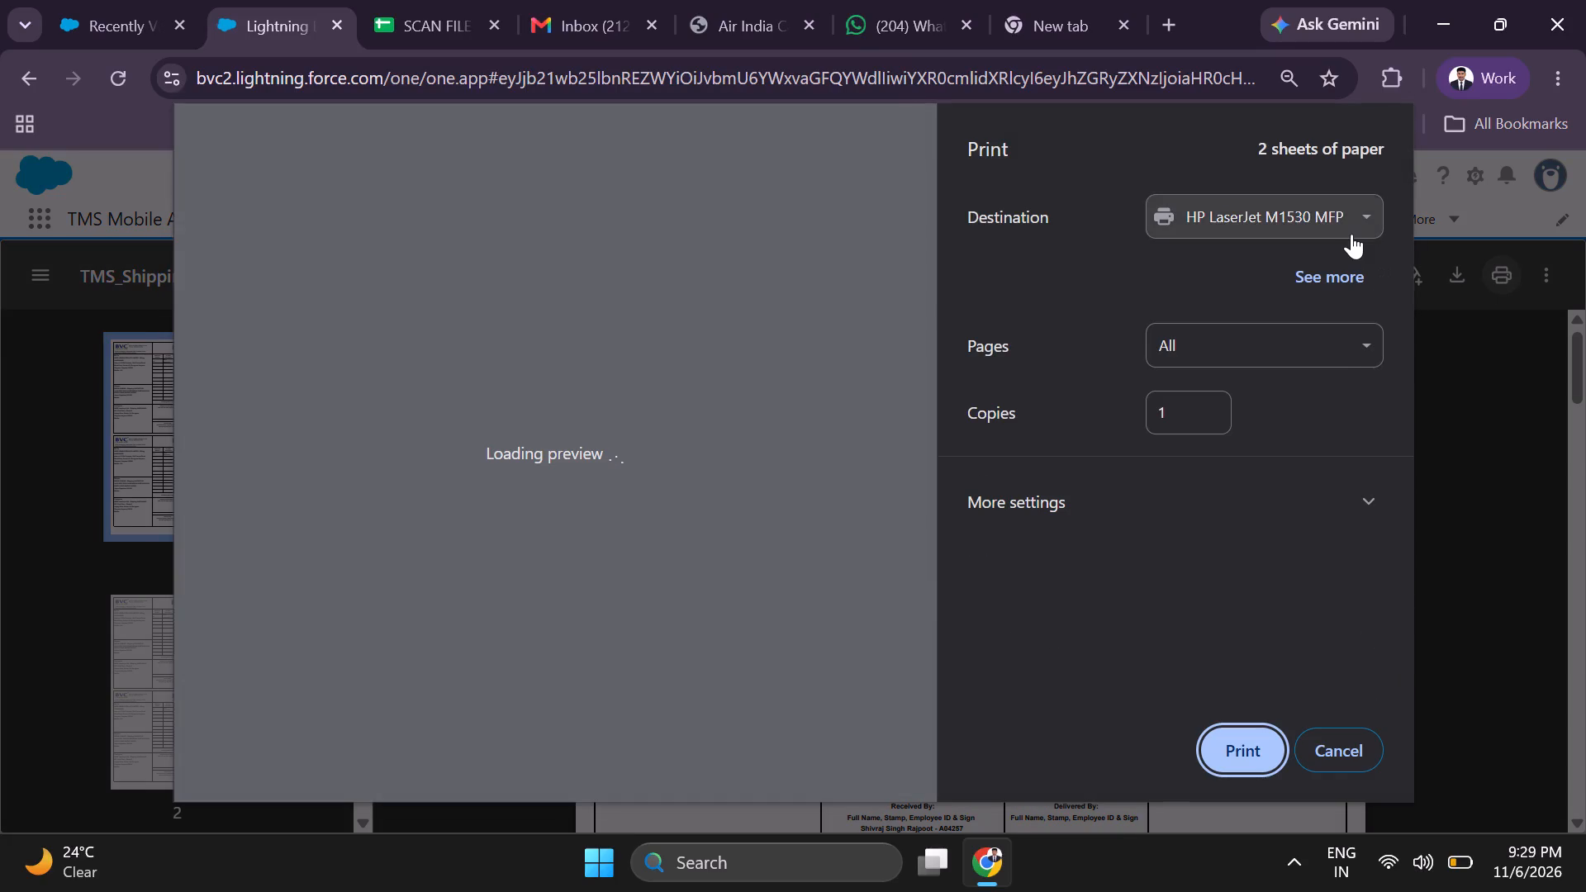
click(1352, 233)
click(1353, 281)
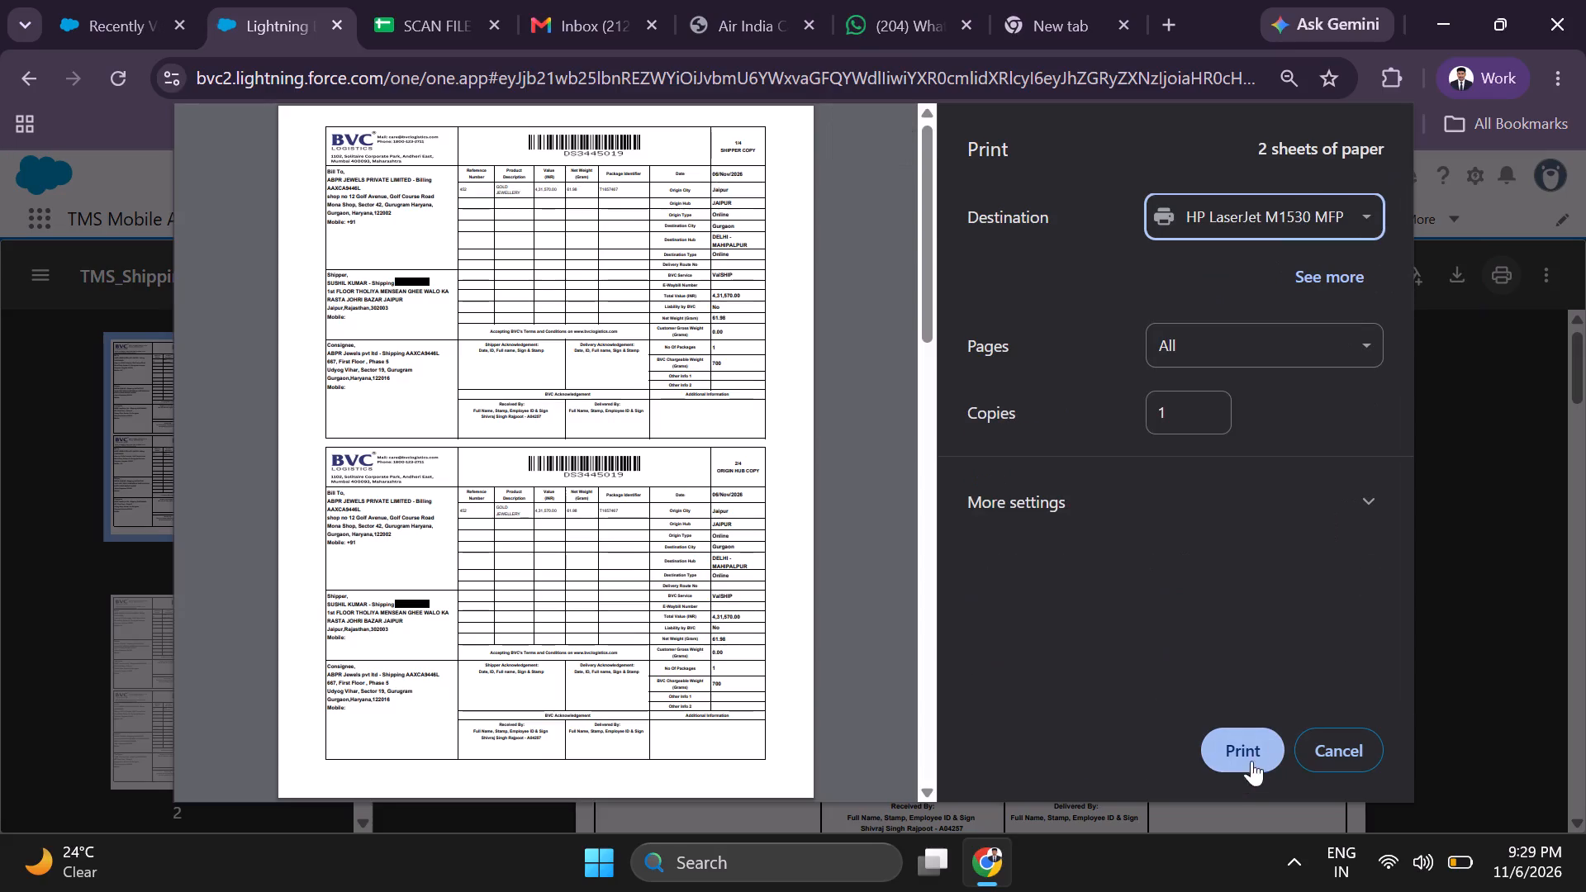
click(1224, 738)
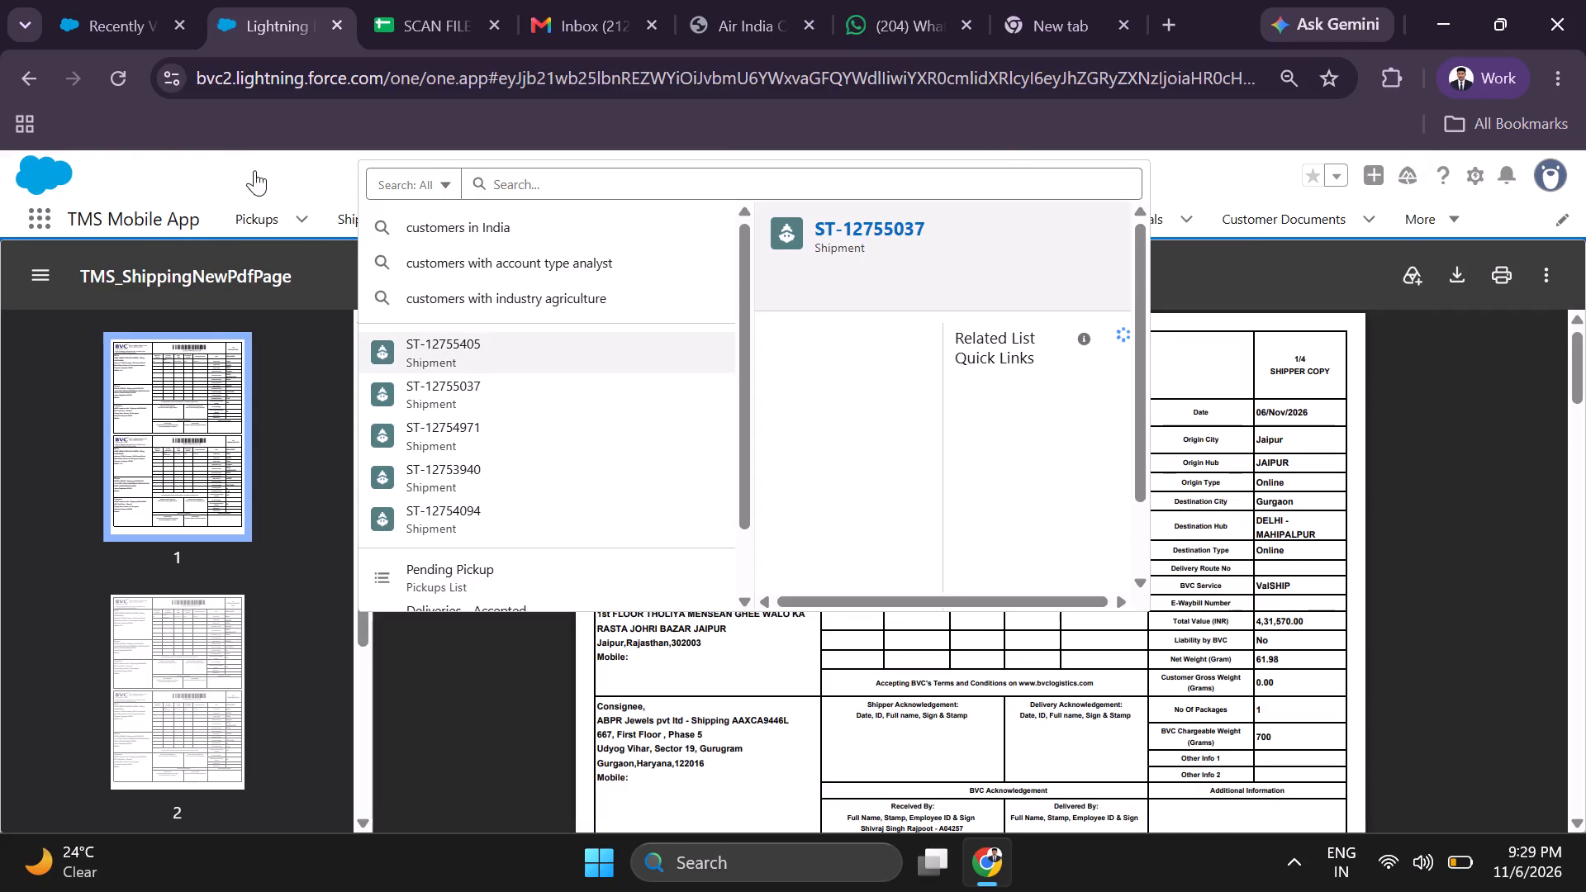
Switch to the other browser tab with the recently viewed pickups list.
click(131, 10)
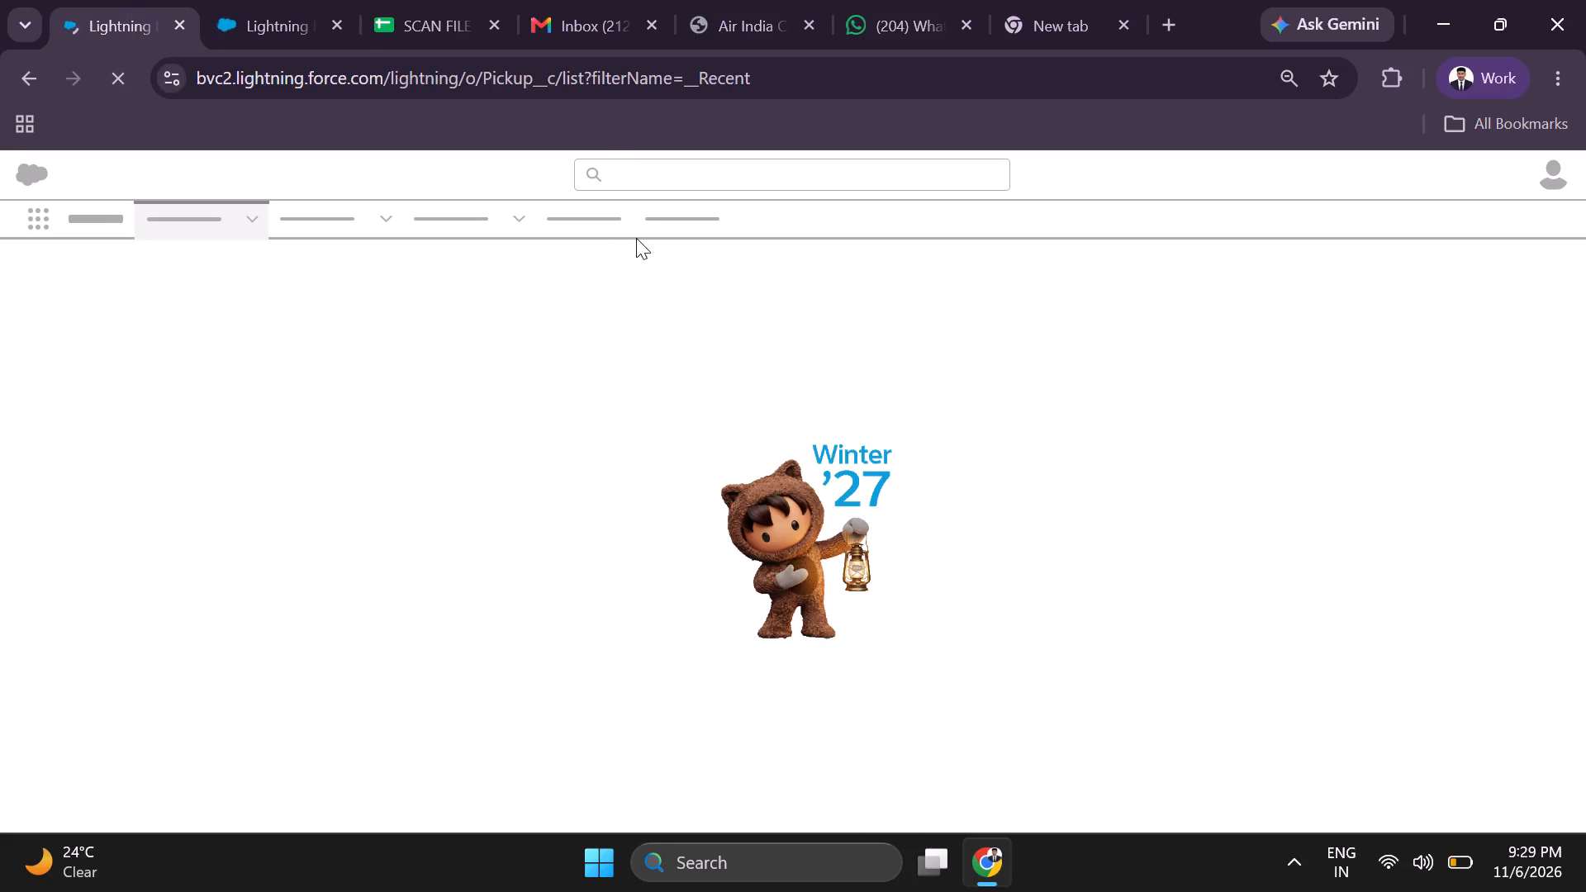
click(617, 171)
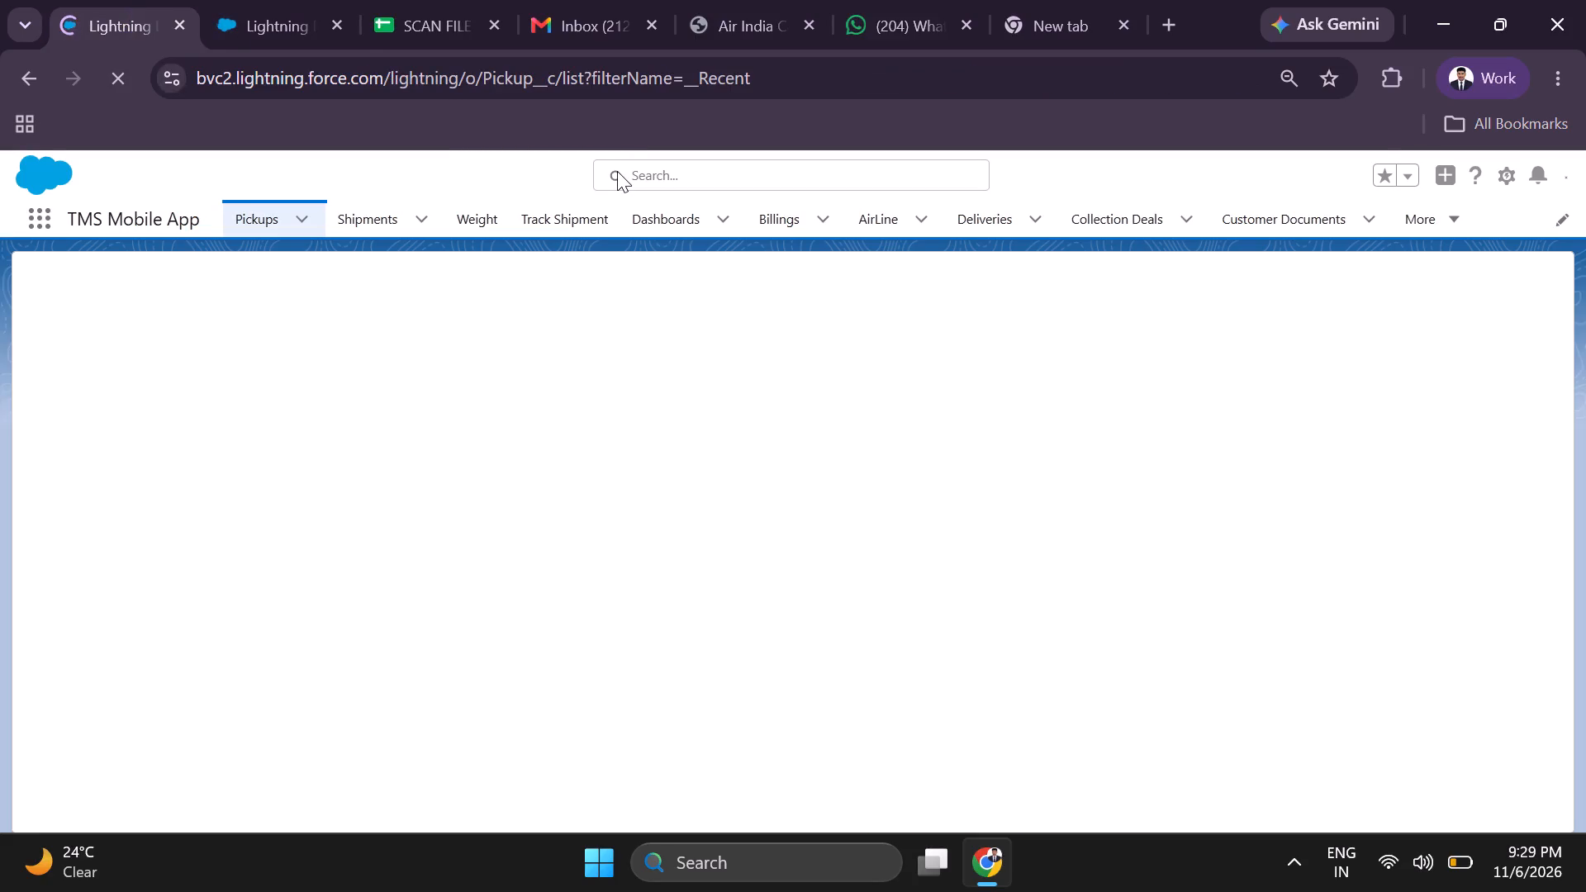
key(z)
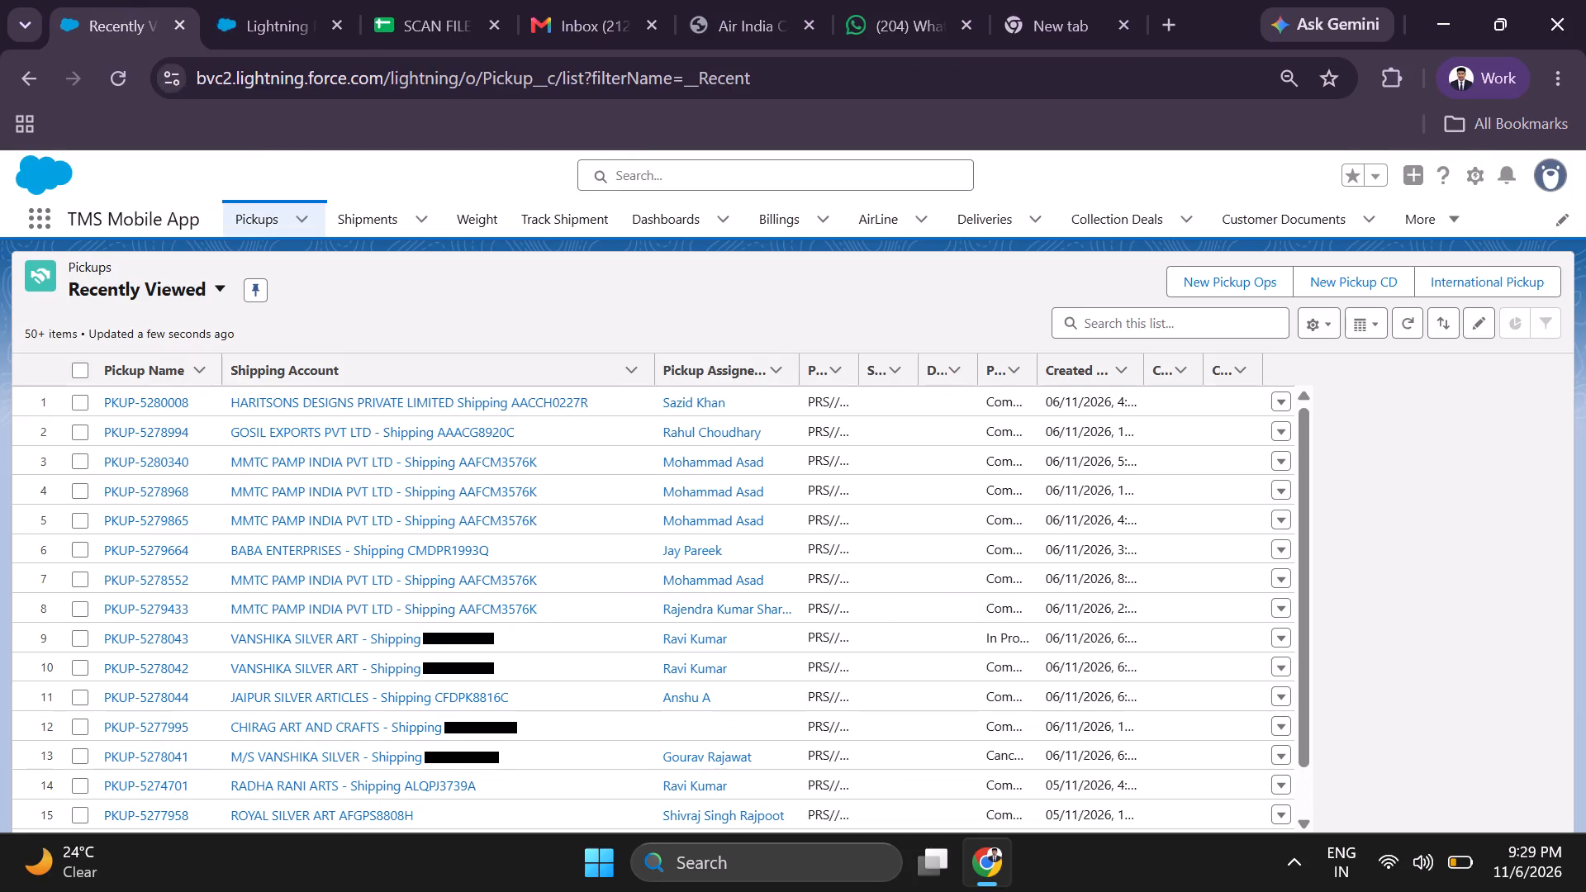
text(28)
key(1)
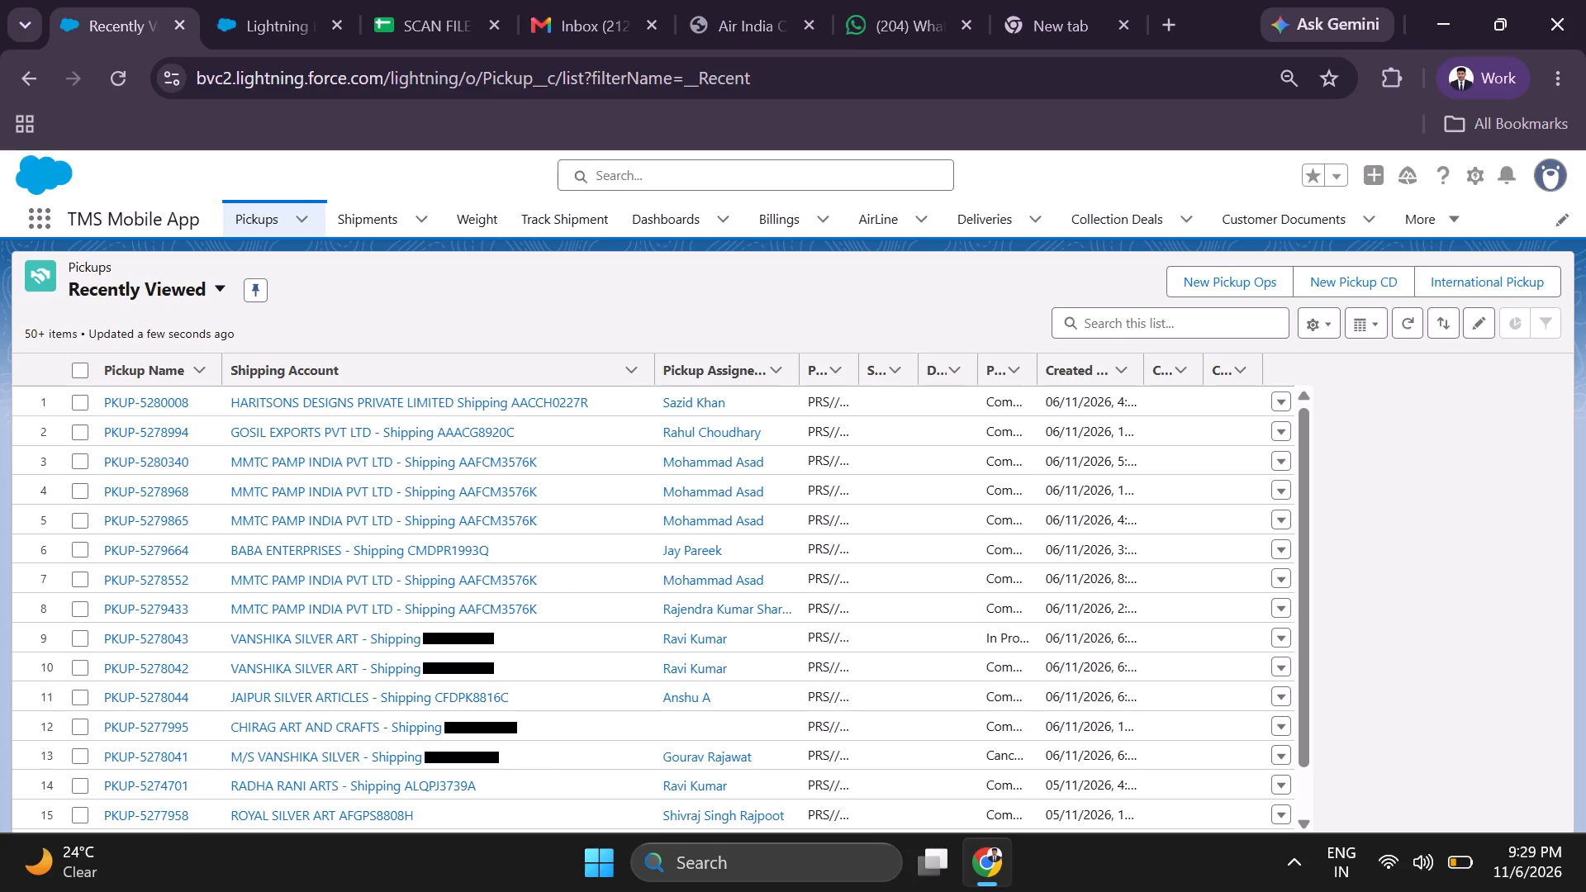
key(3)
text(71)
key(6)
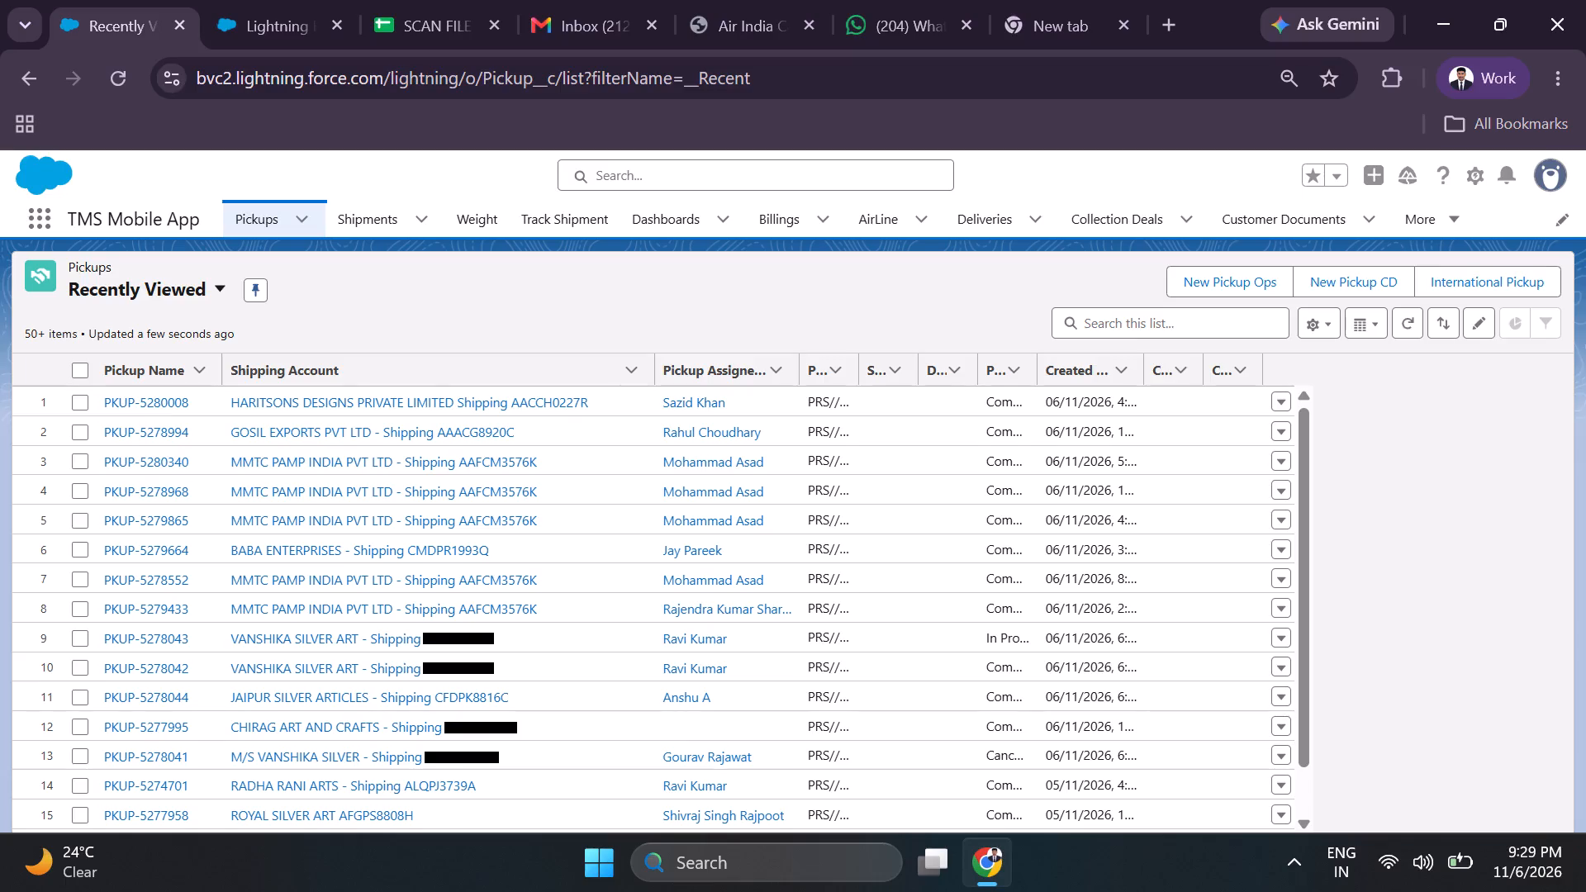
click(602, 165)
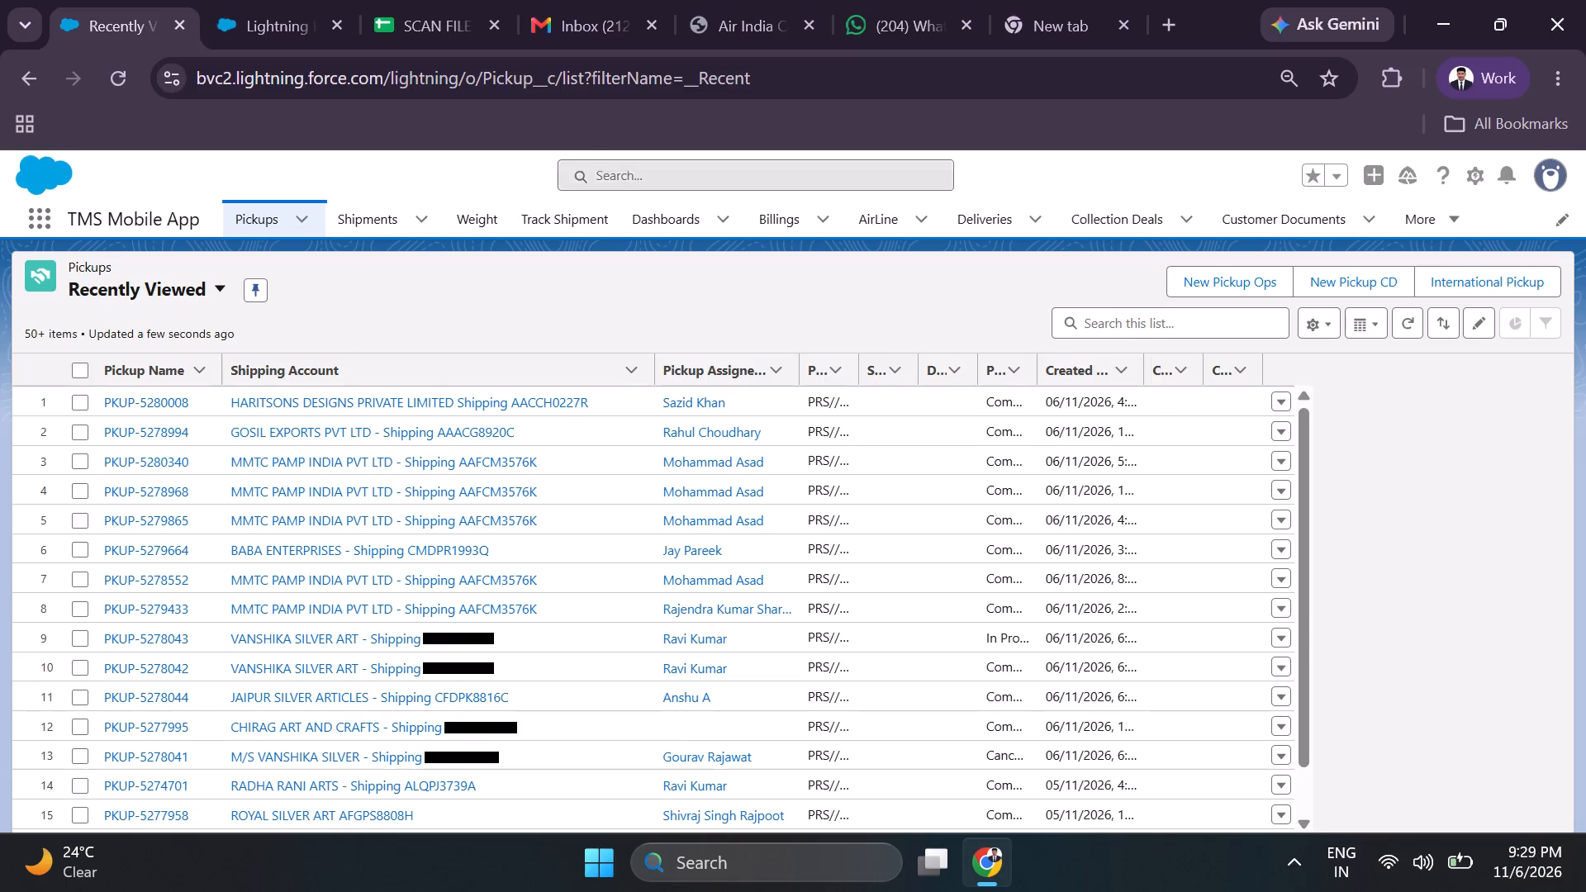
key(z)
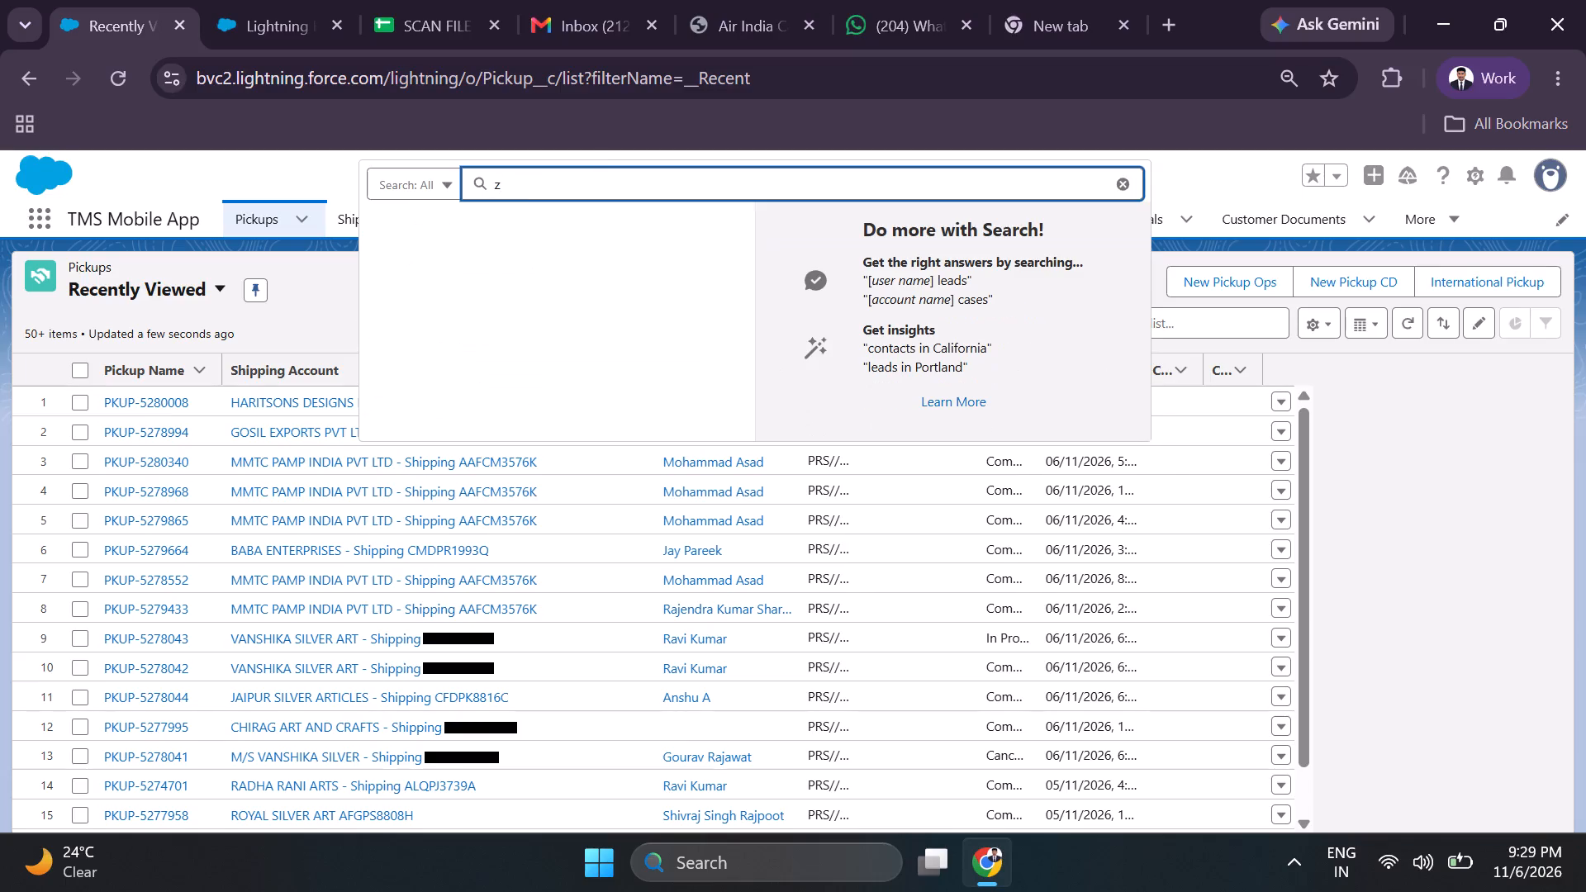
key(2)
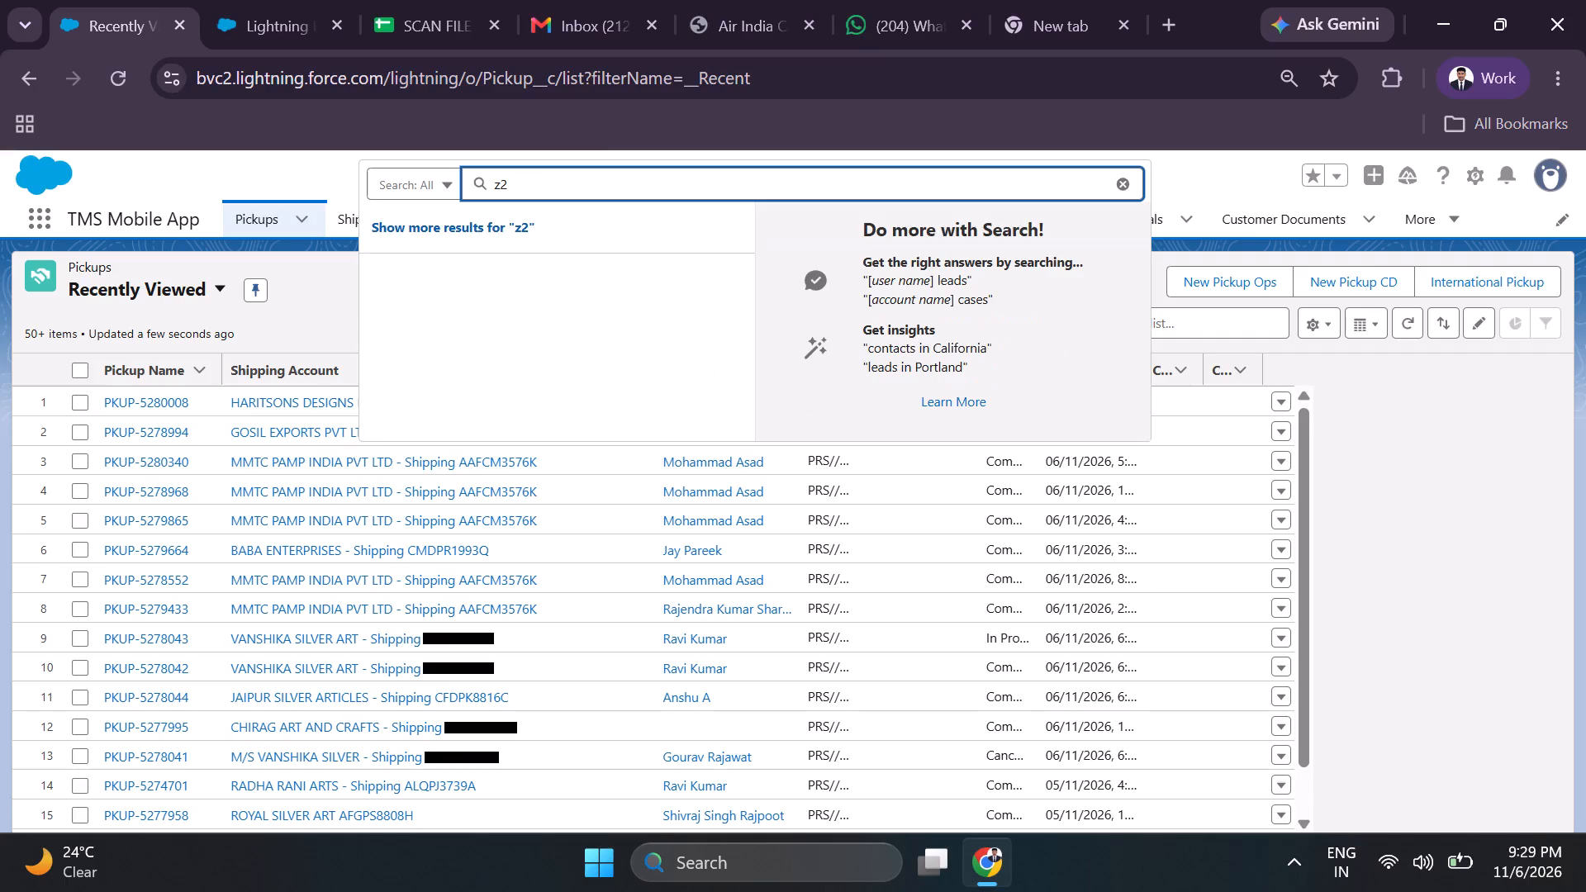
key(8)
text(13)
text(71)
key(6)
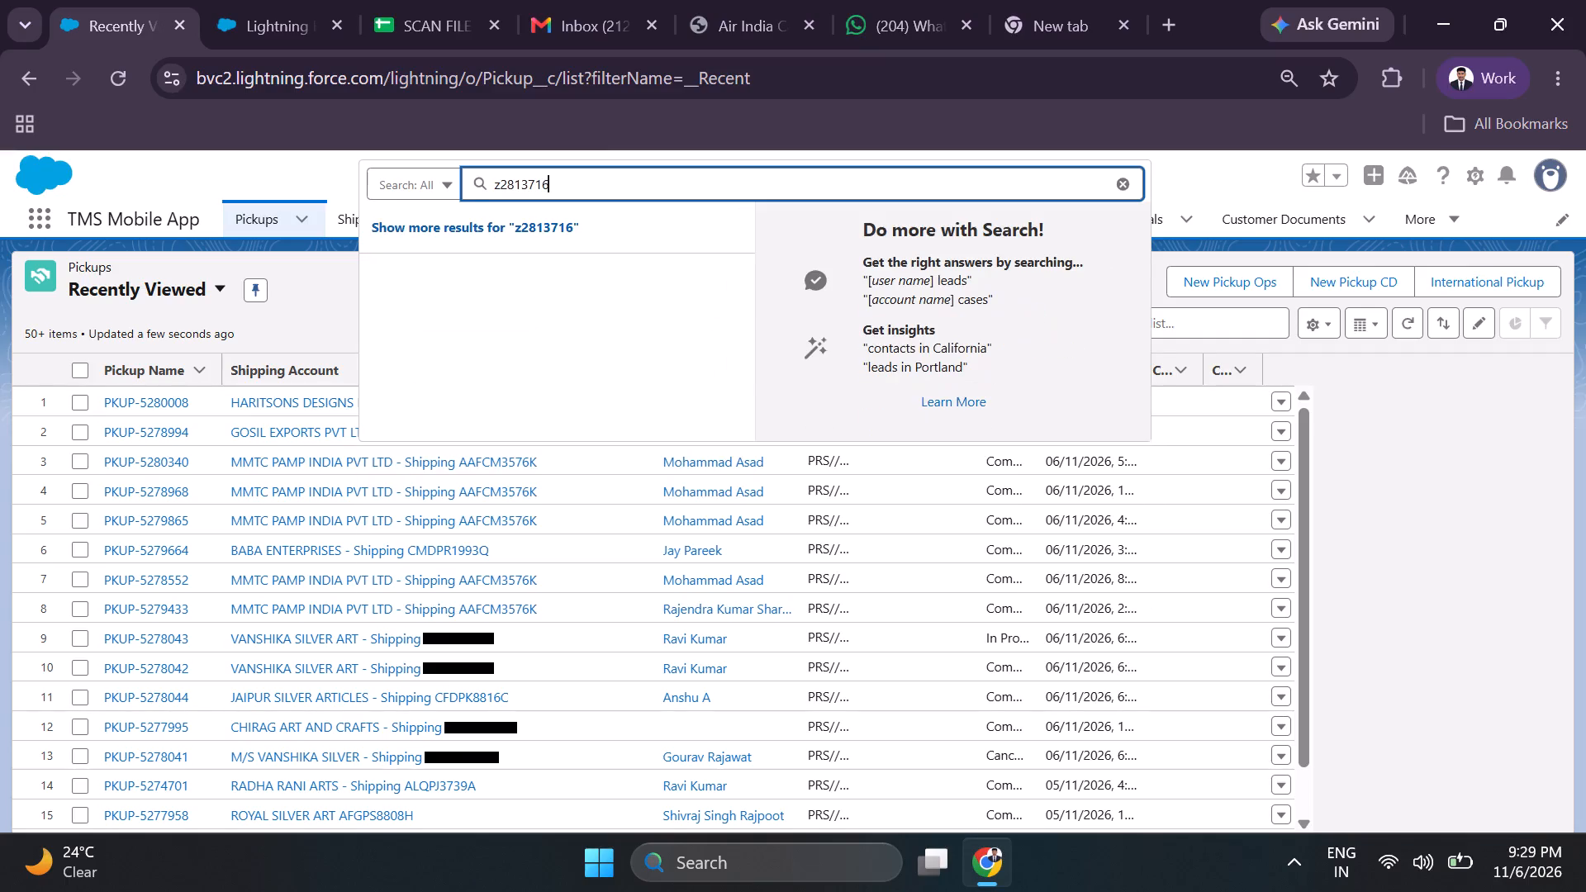
click(547, 222)
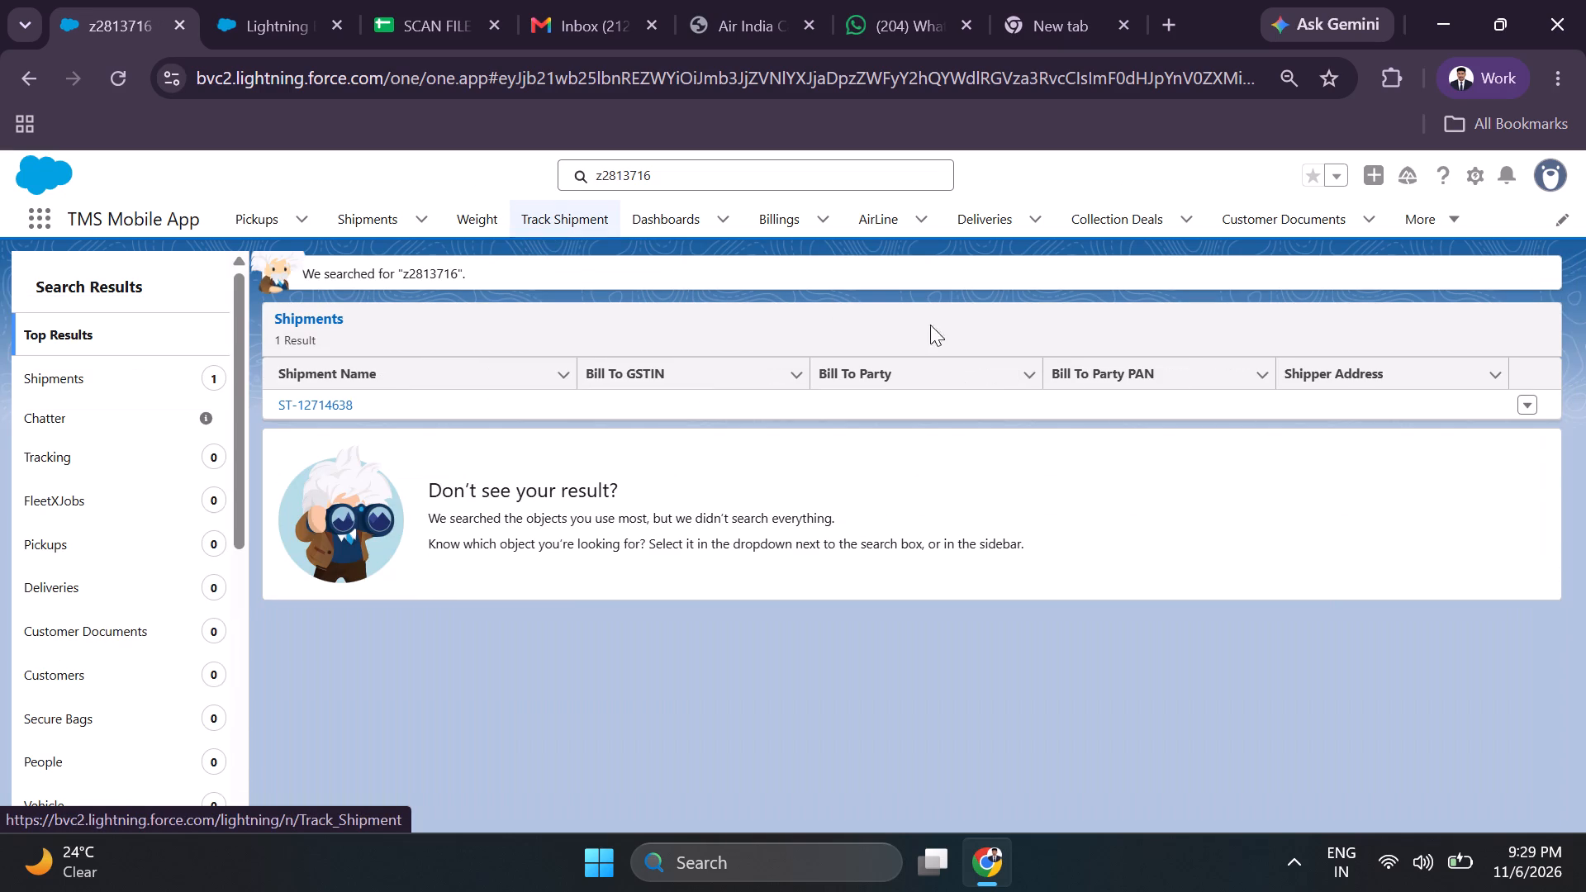
click(319, 408)
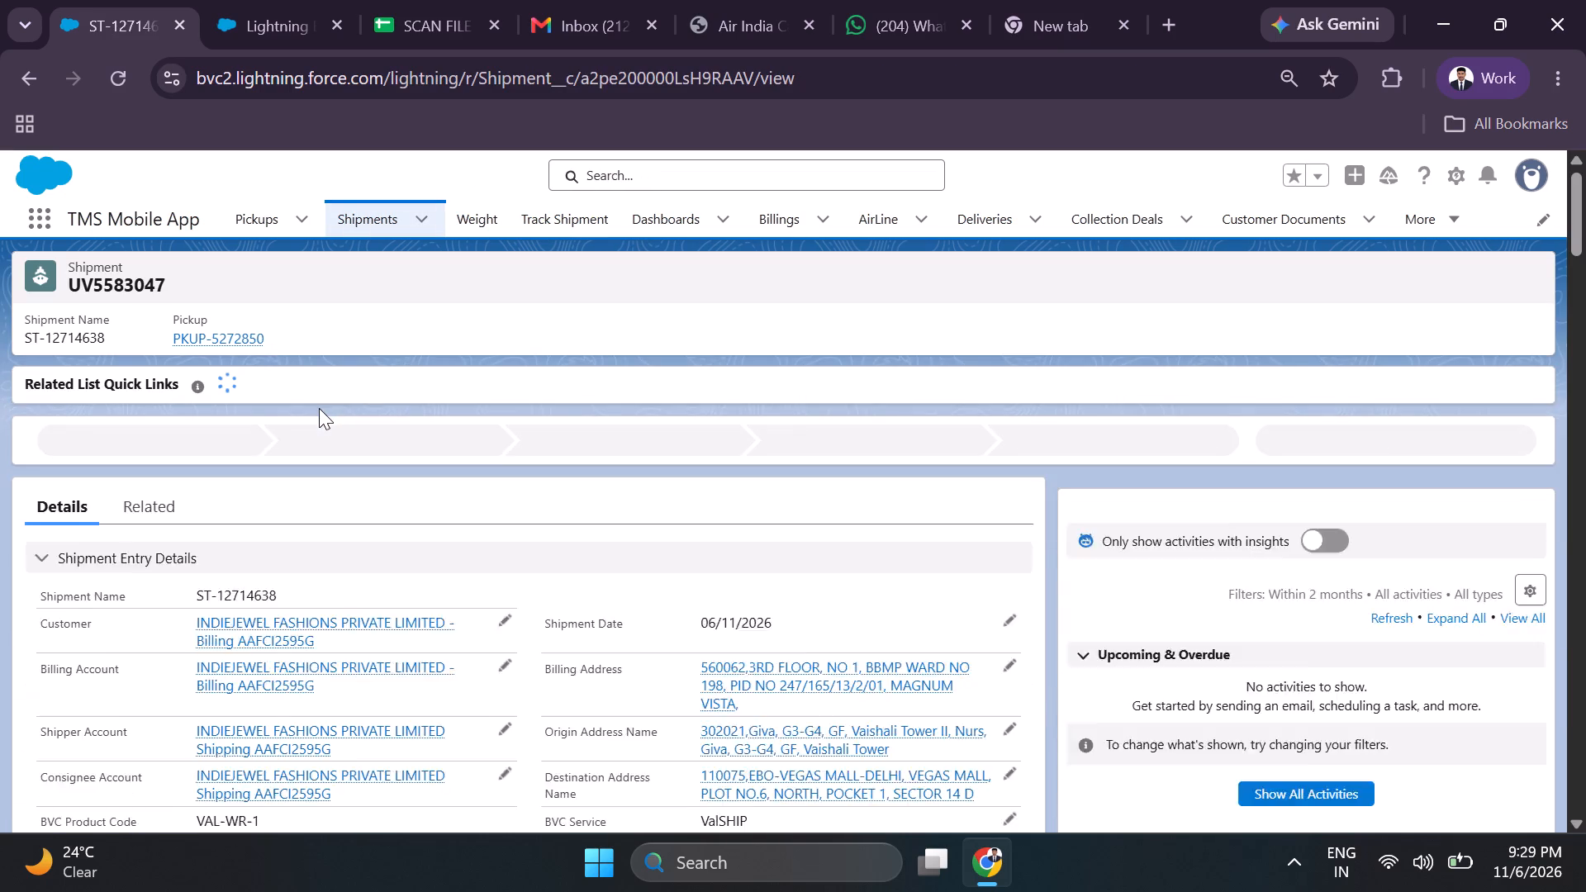
click(1151, 279)
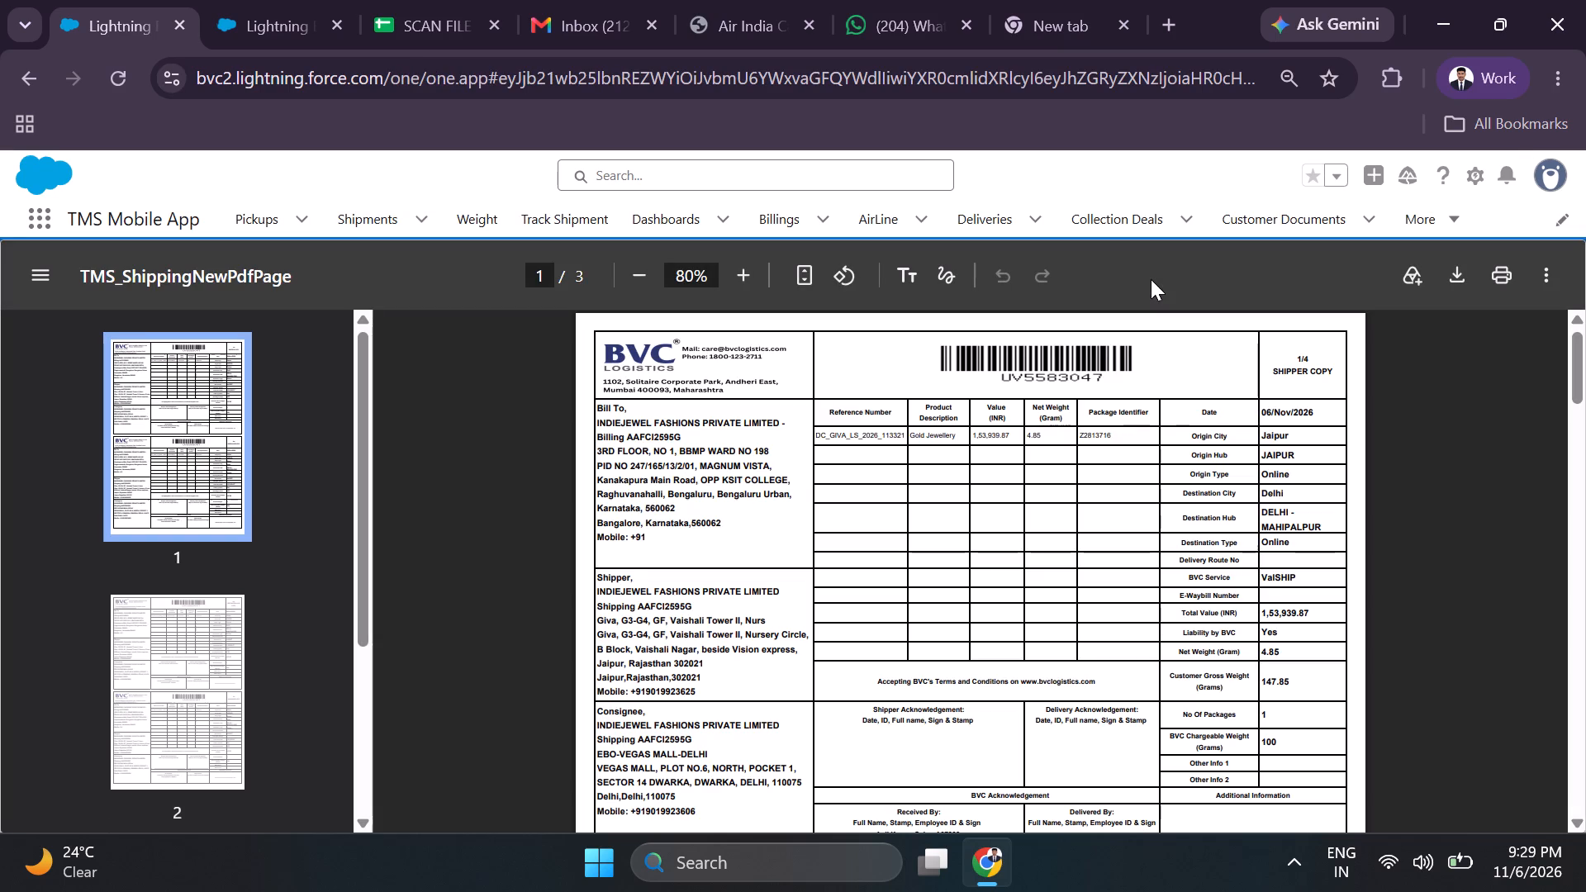
click(1511, 274)
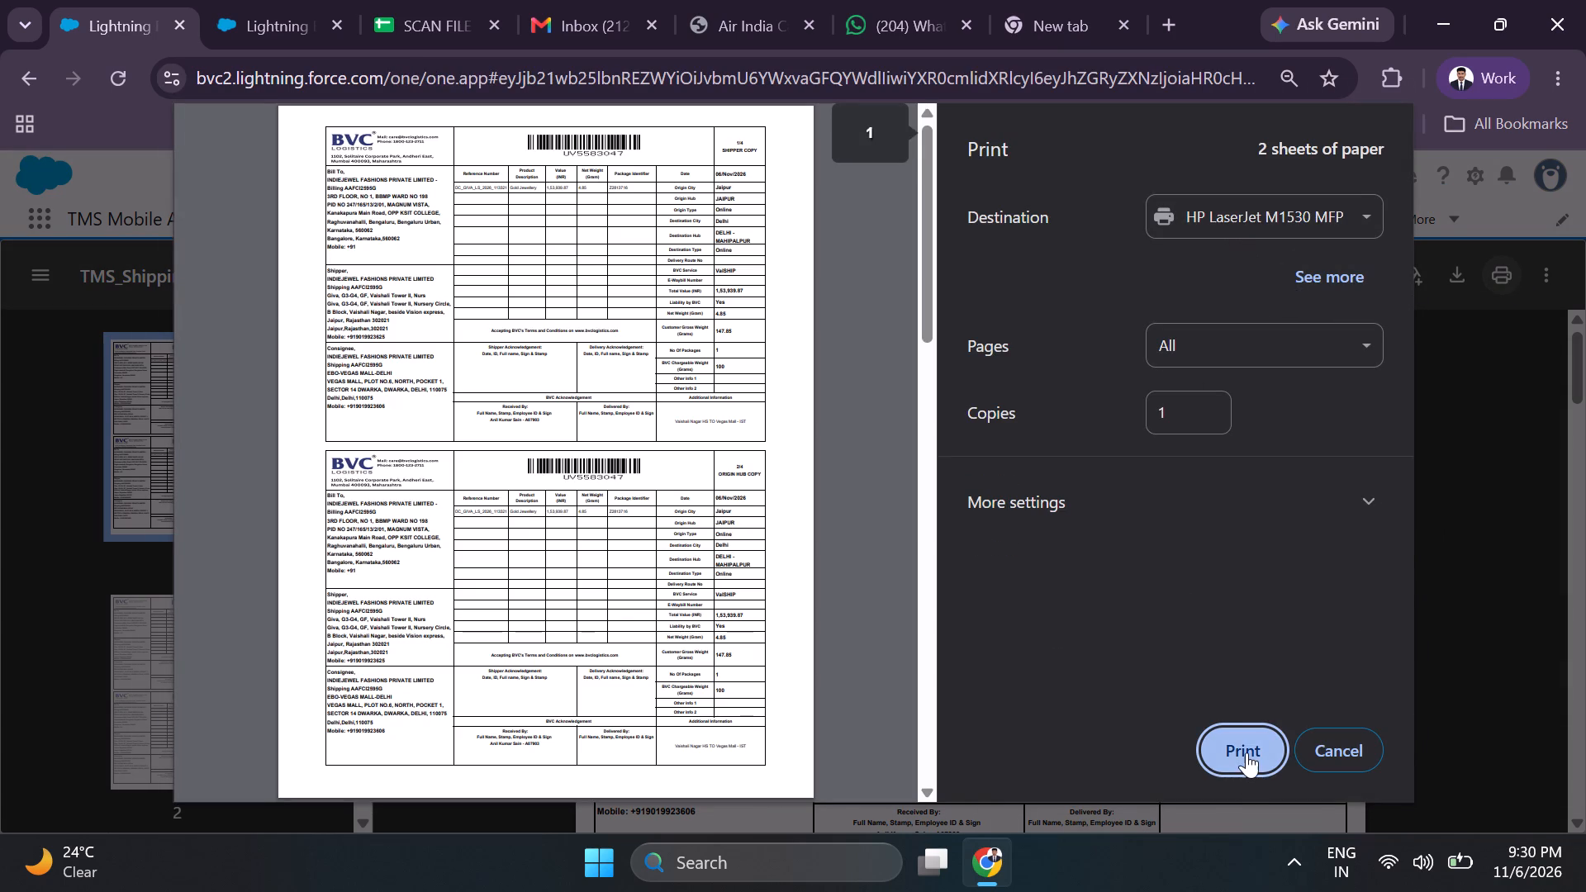
click(1246, 752)
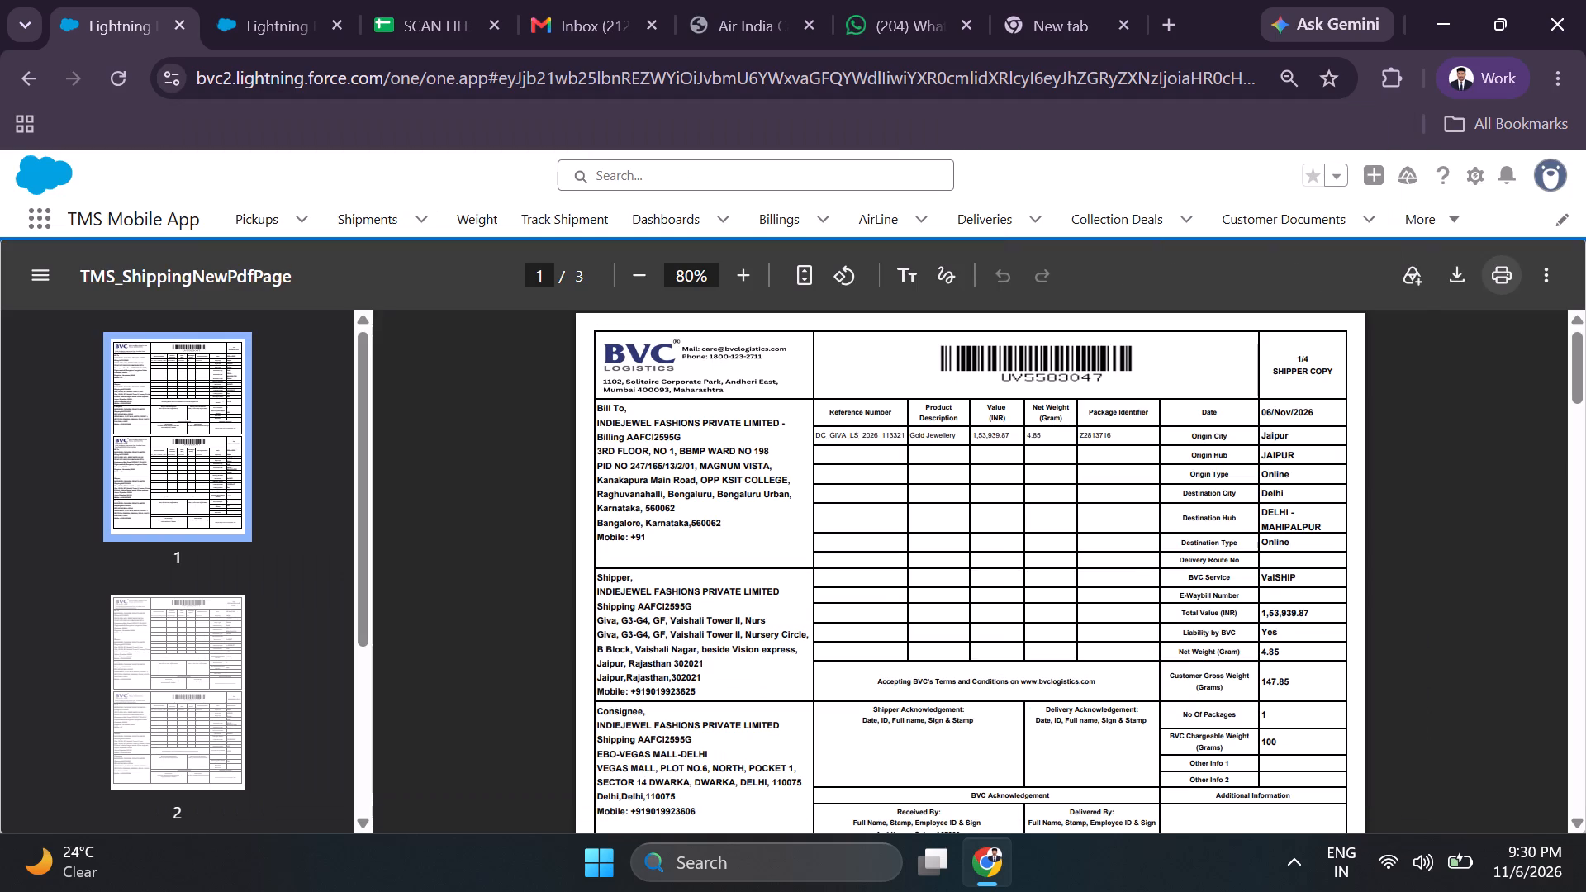
click(682, 172)
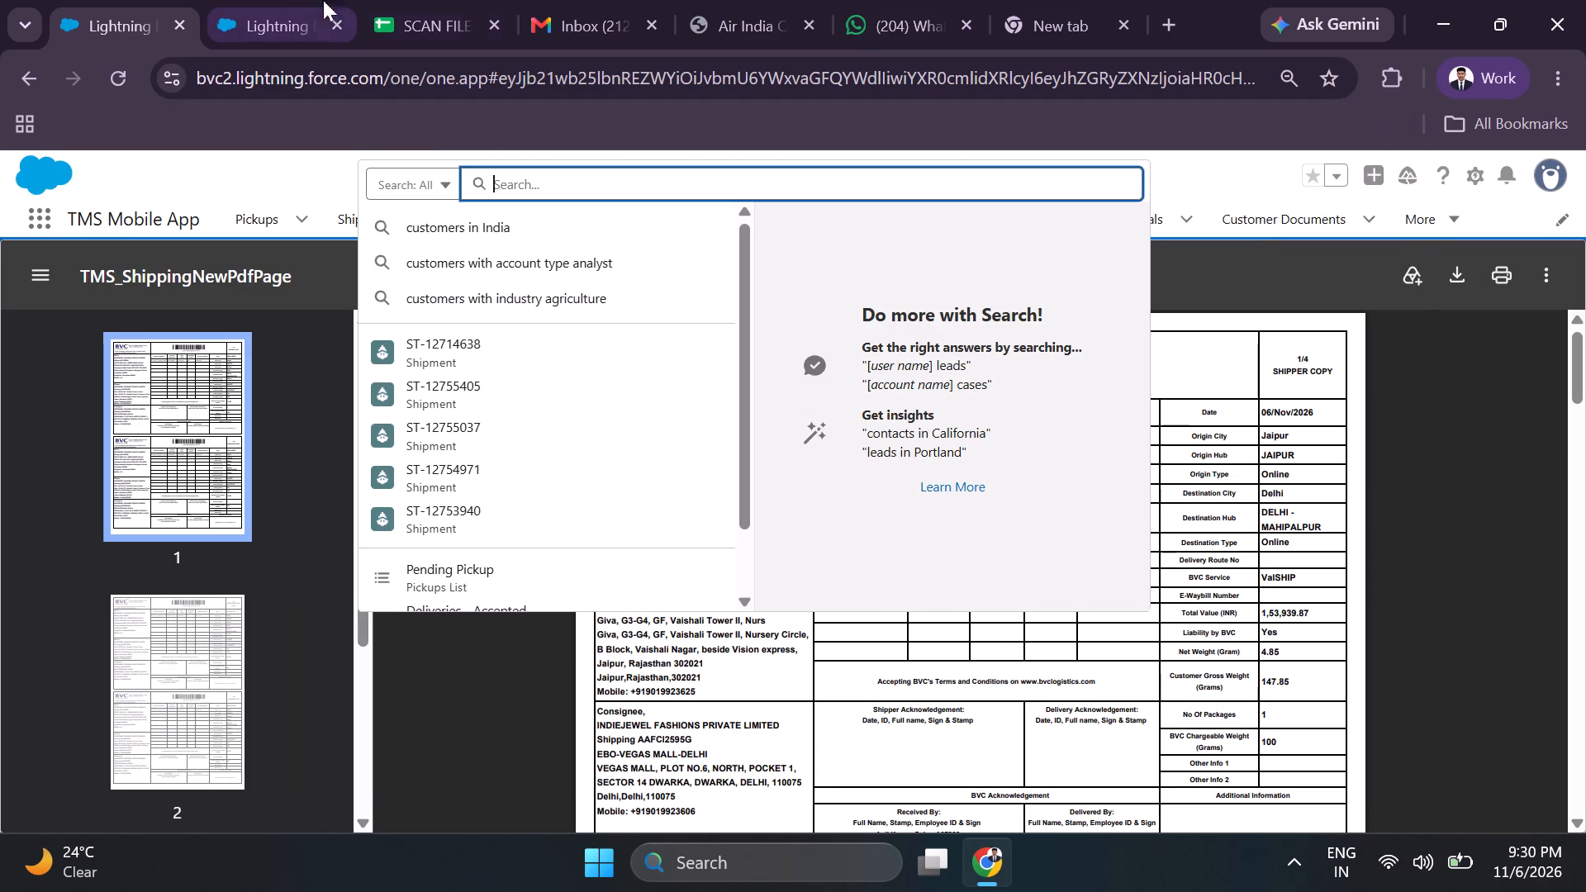
click(264, 15)
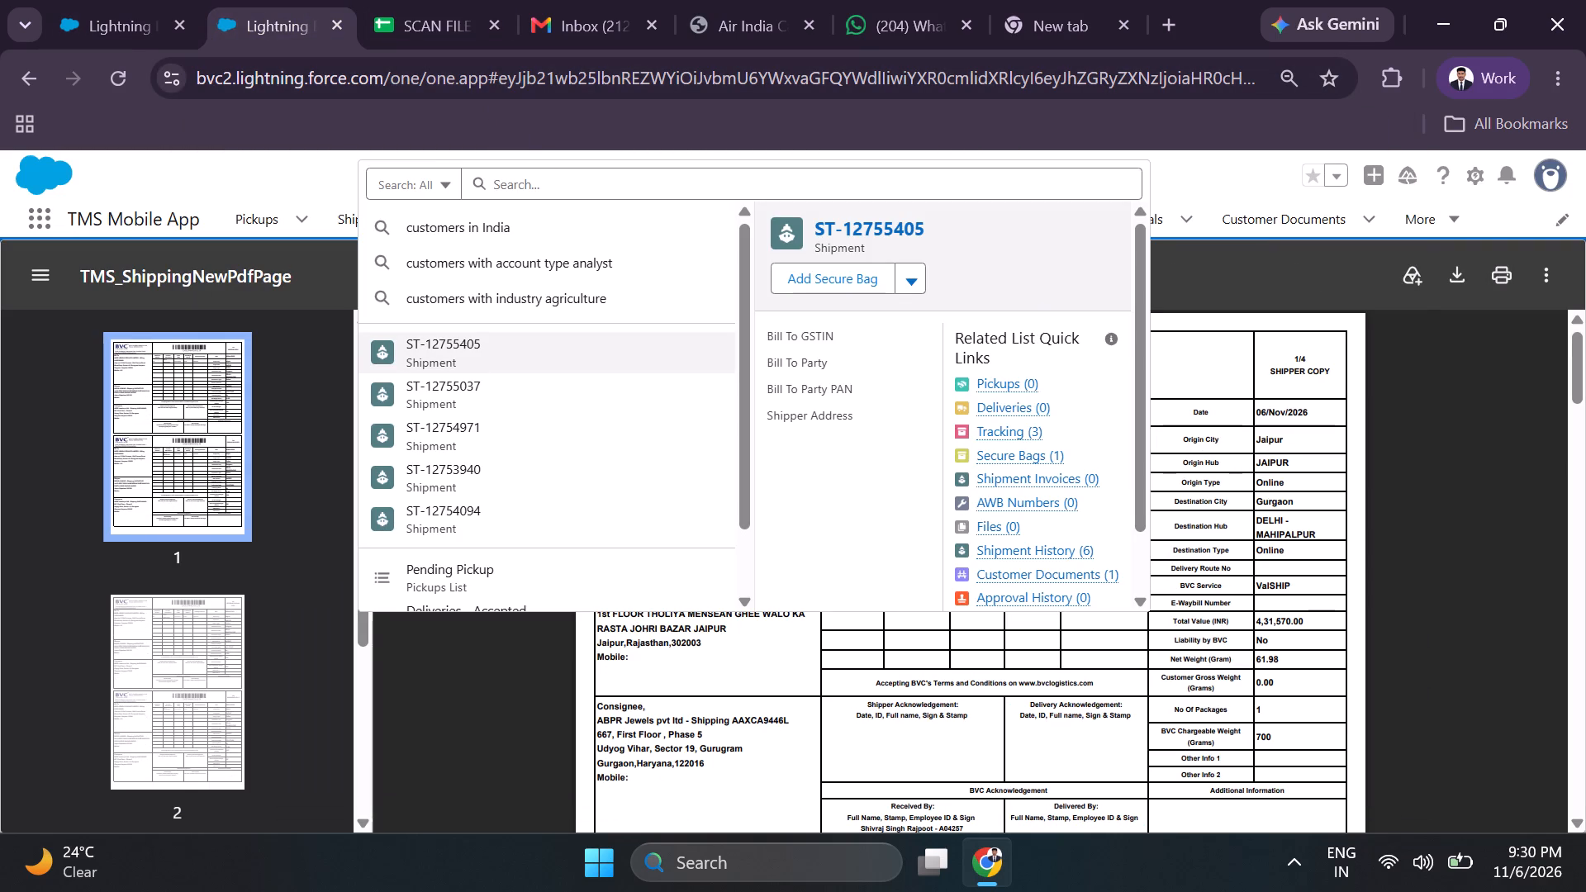
click(558, 175)
key(z)
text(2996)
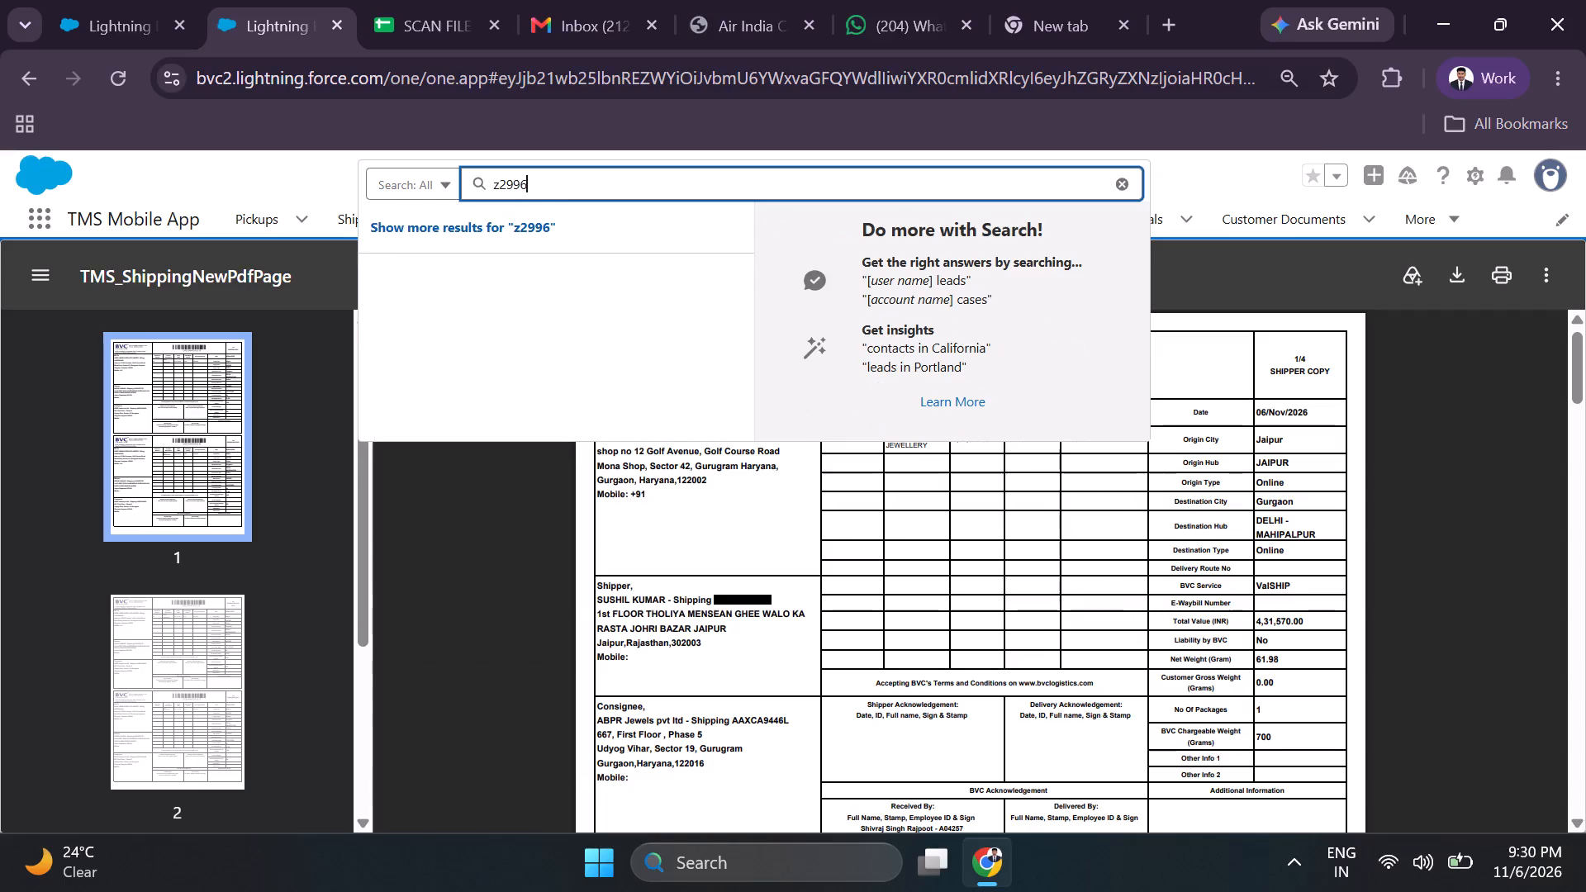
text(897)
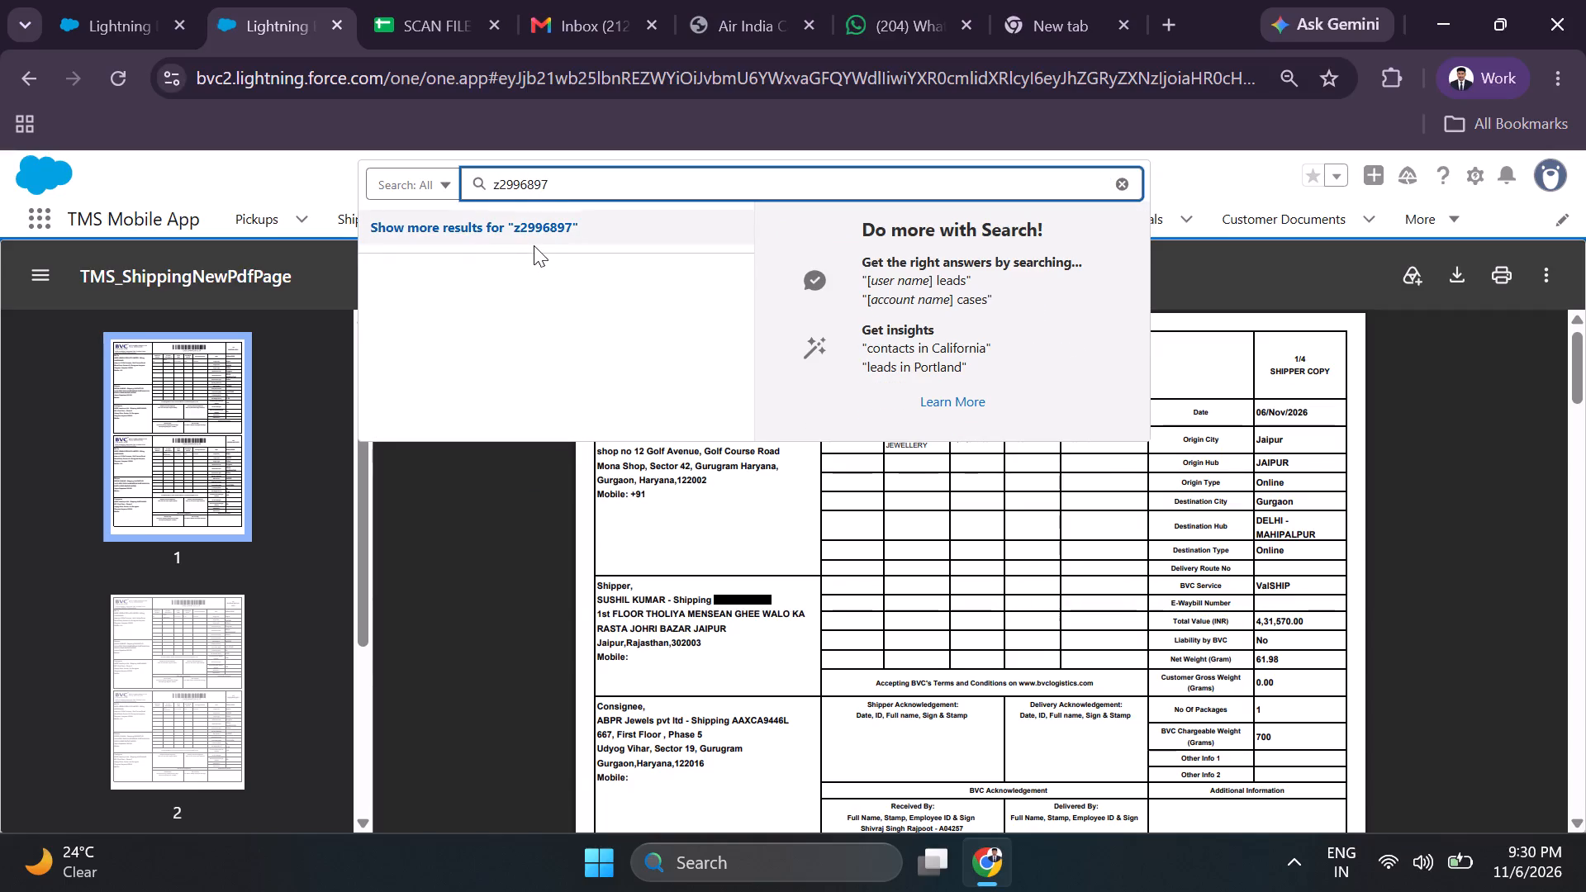
click(531, 227)
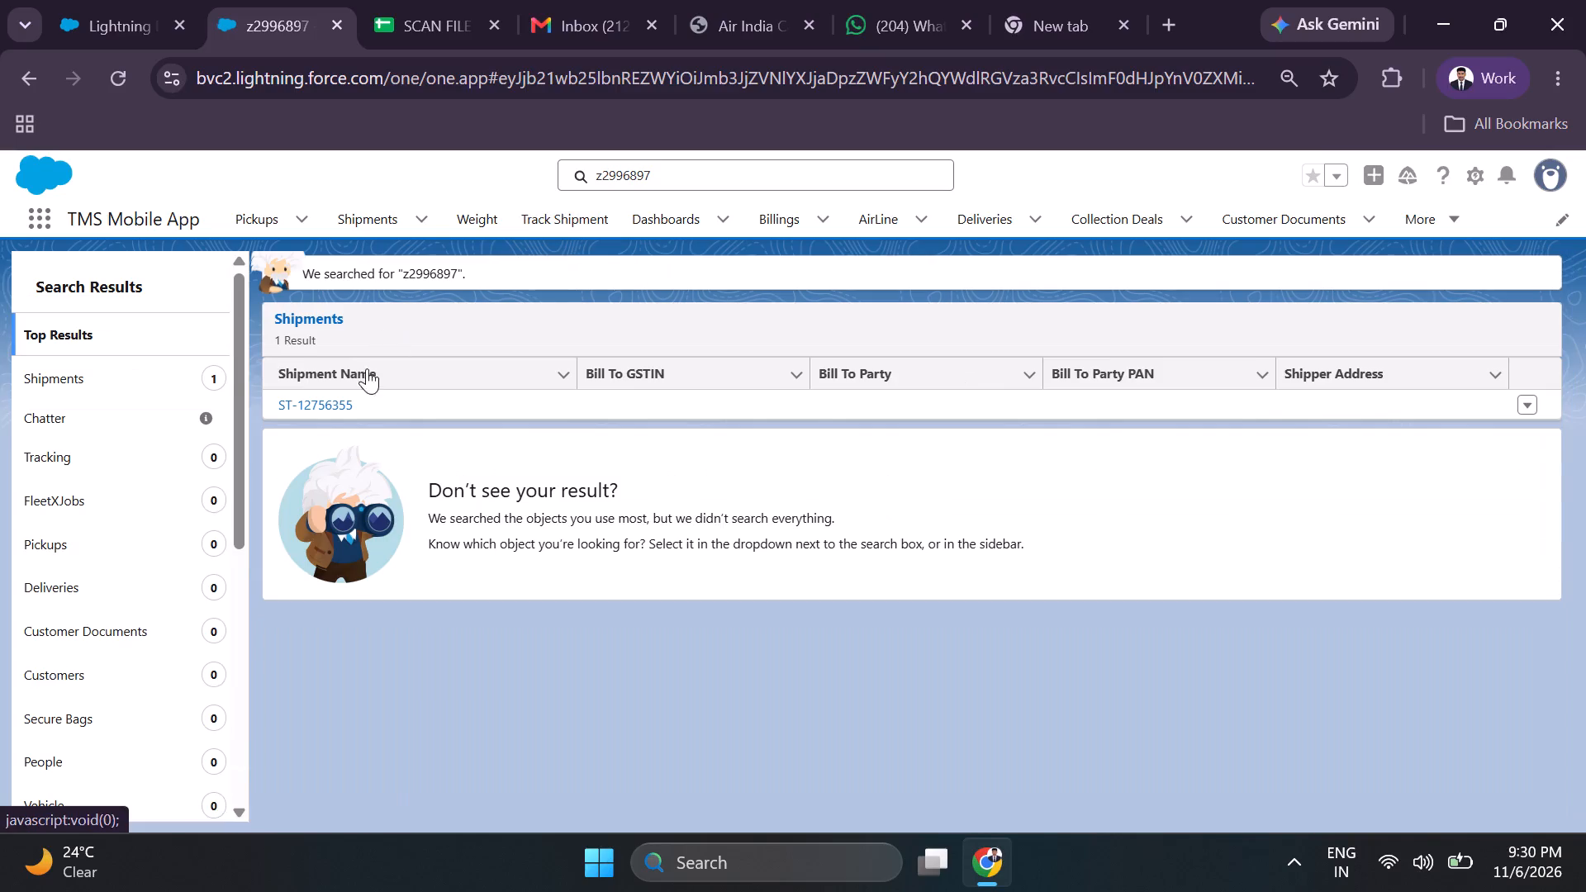
click(338, 403)
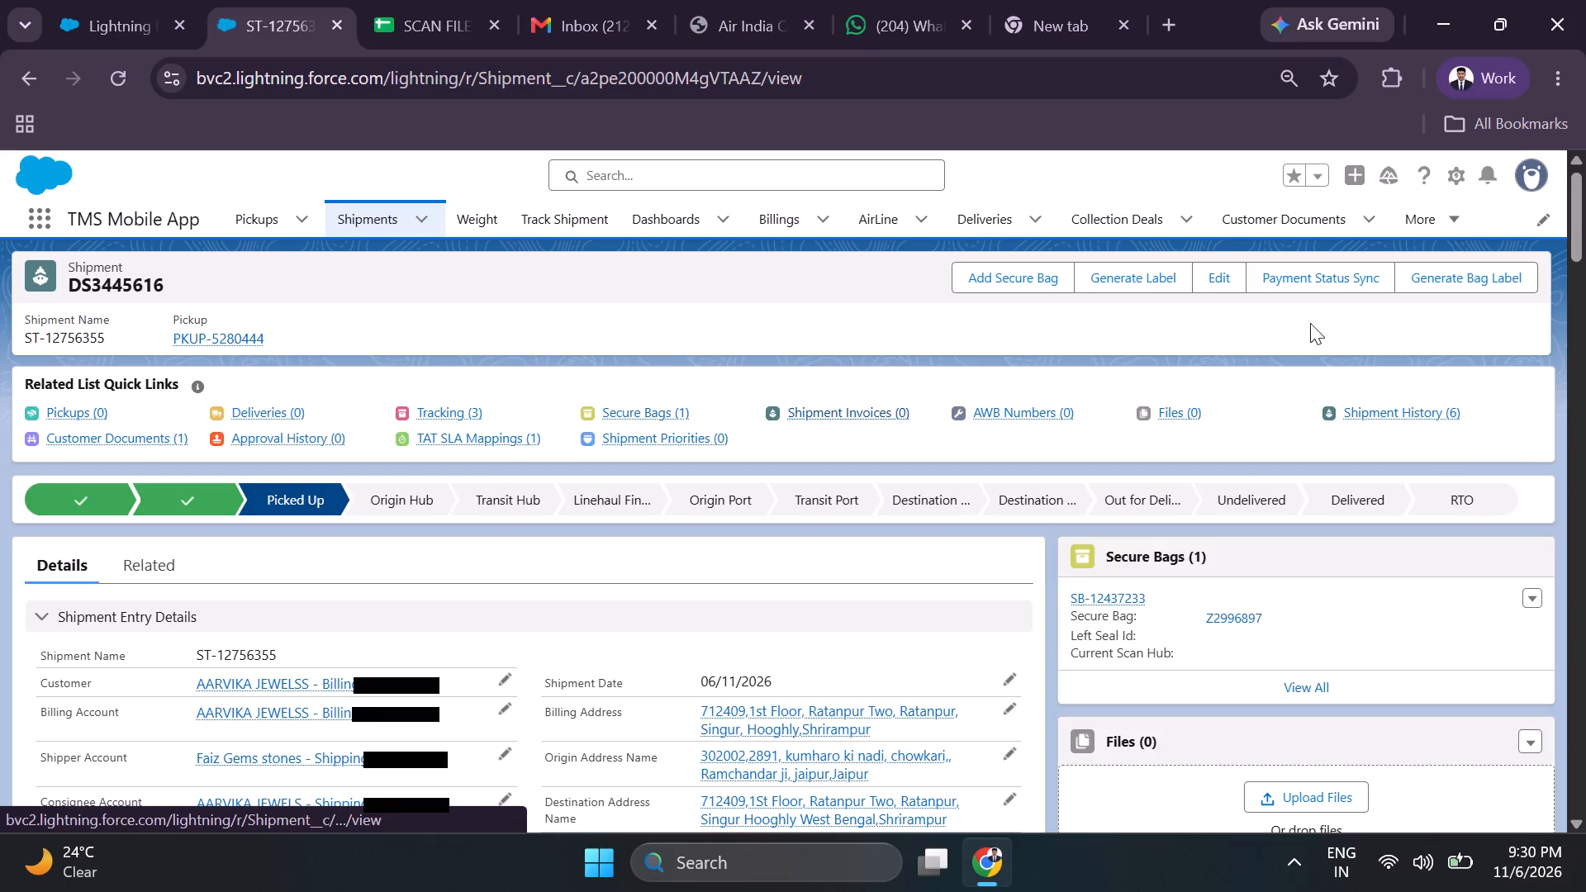
click(1147, 273)
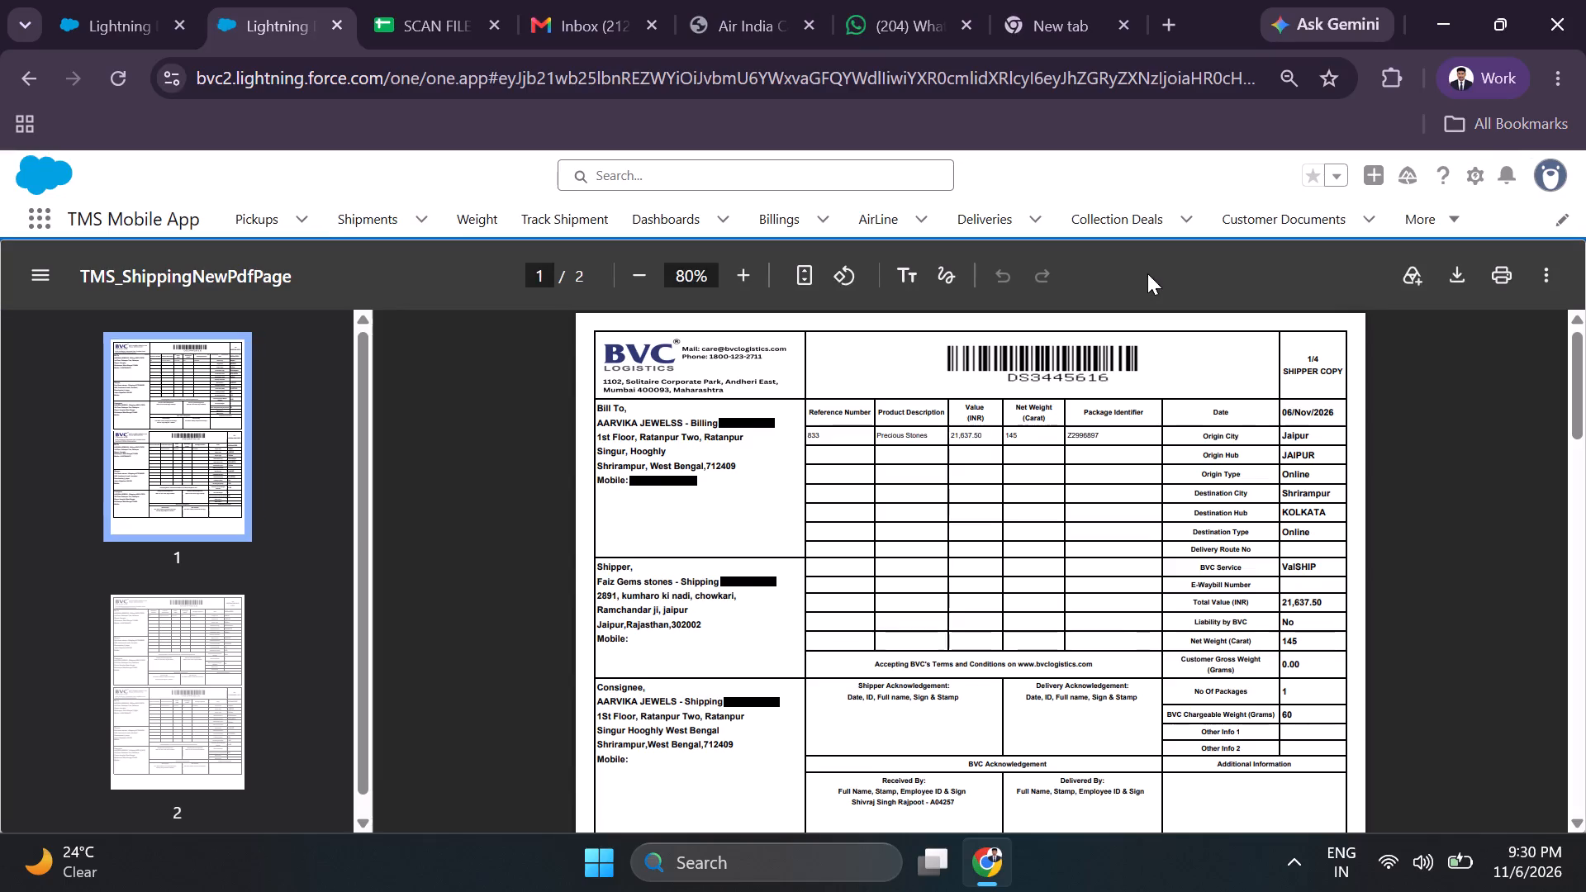
click(1499, 281)
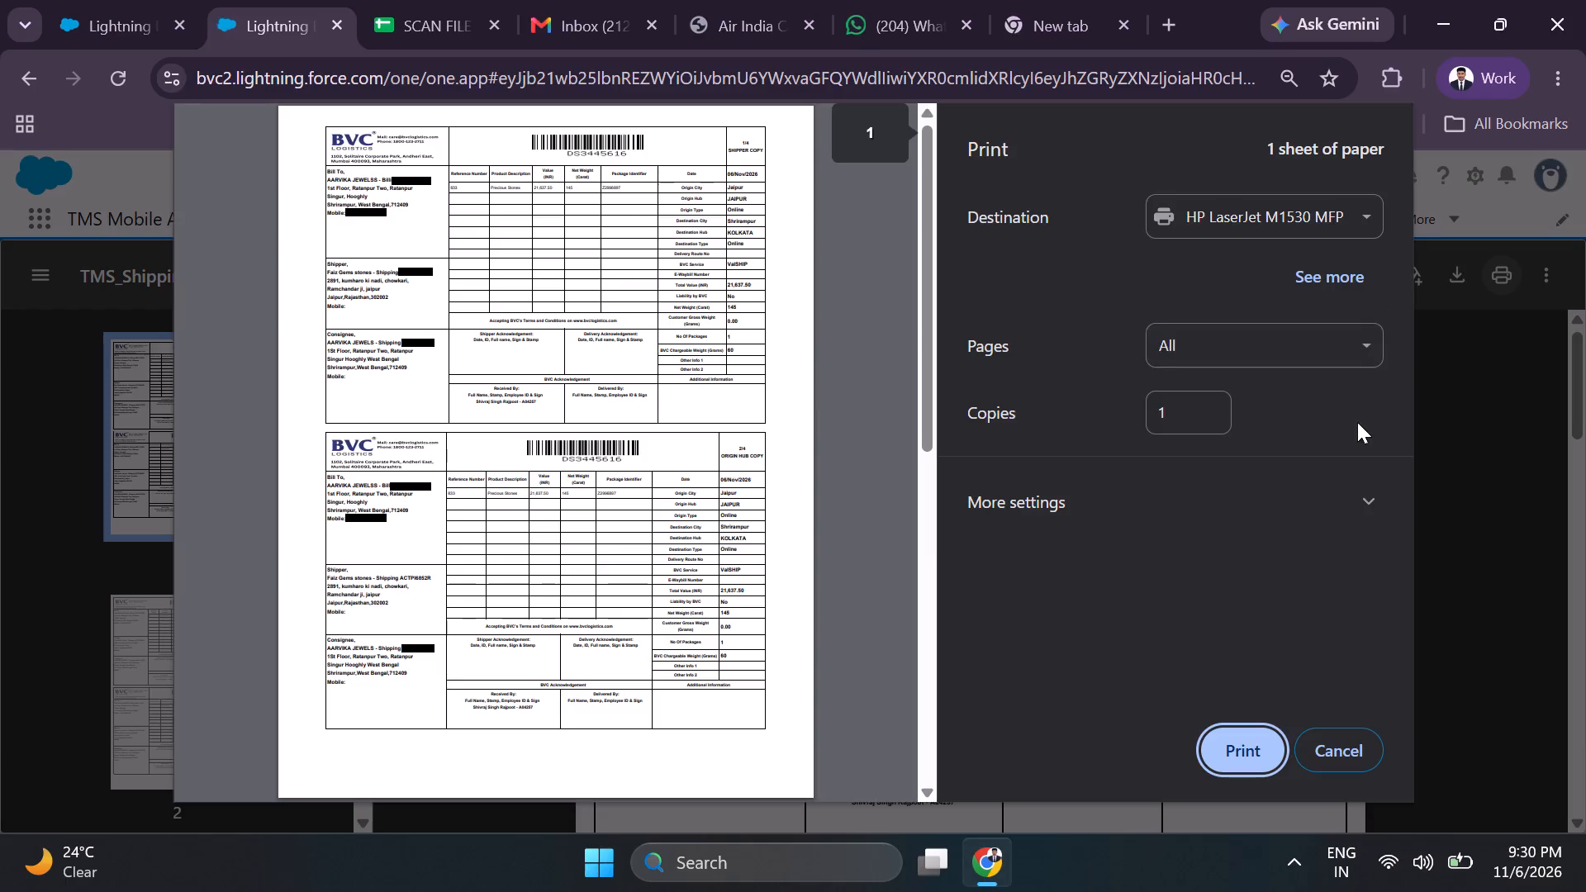
click(1347, 491)
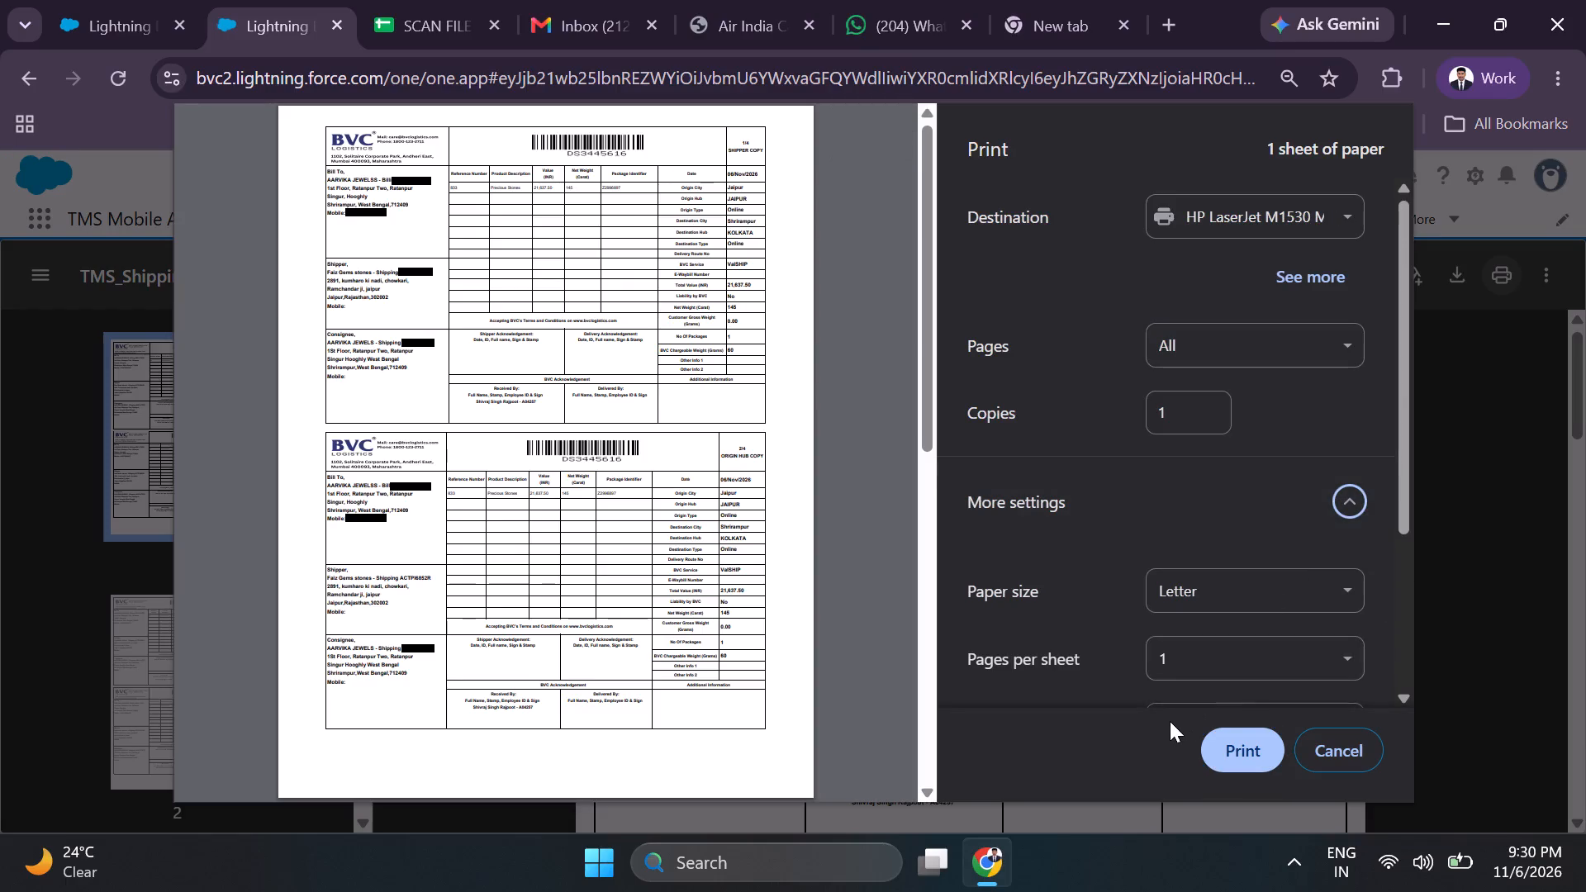
scroll(1170, 721, down, 3)
scroll(1068, 677, down, 2)
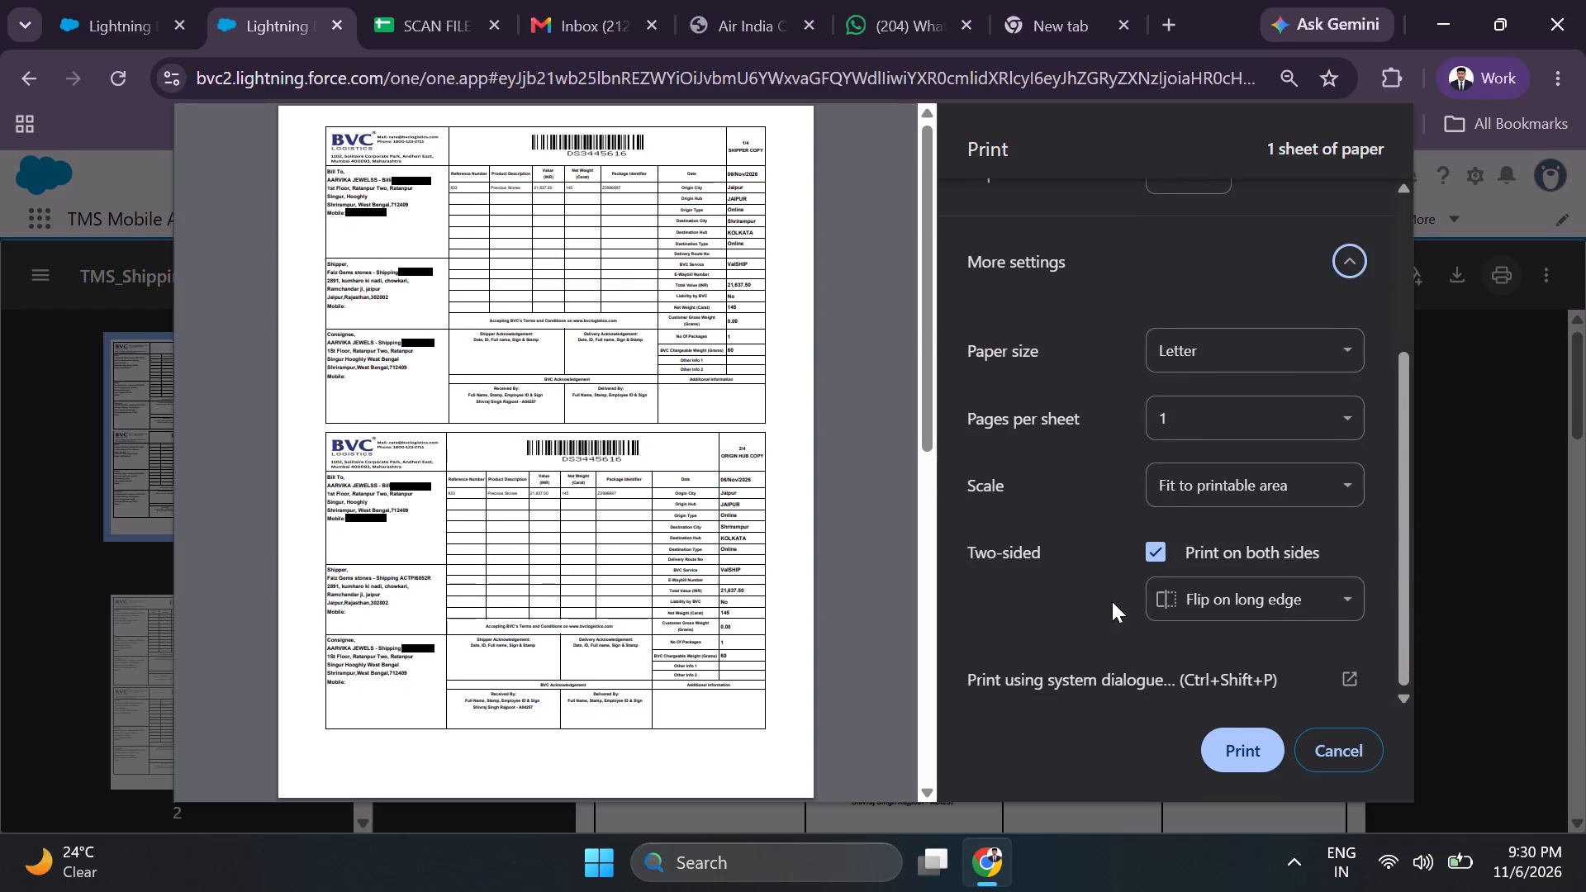
click(1151, 546)
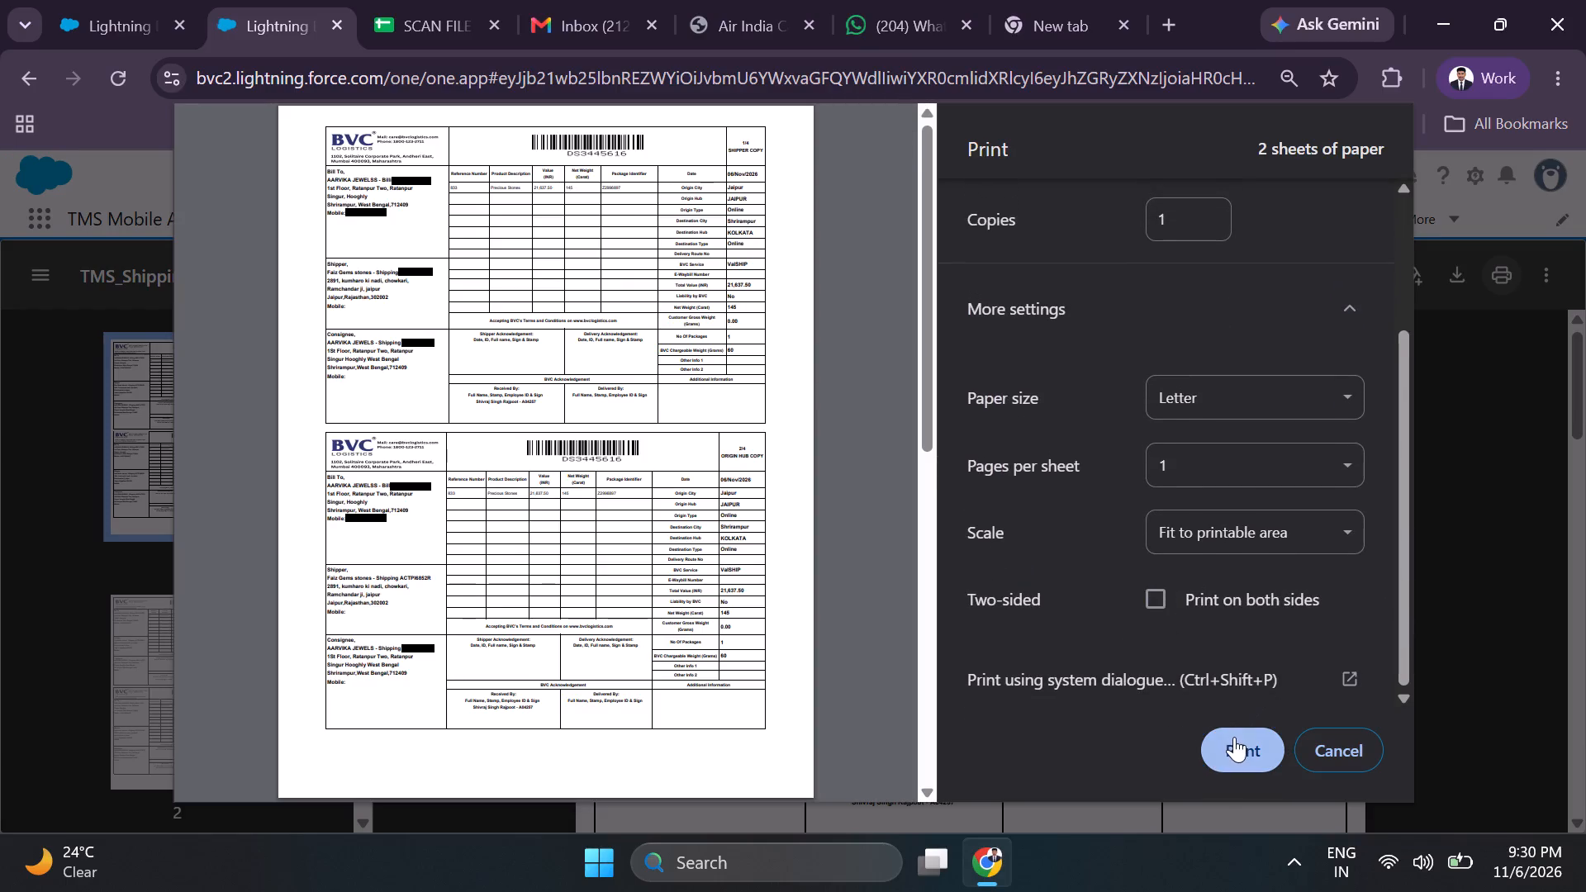
click(1234, 737)
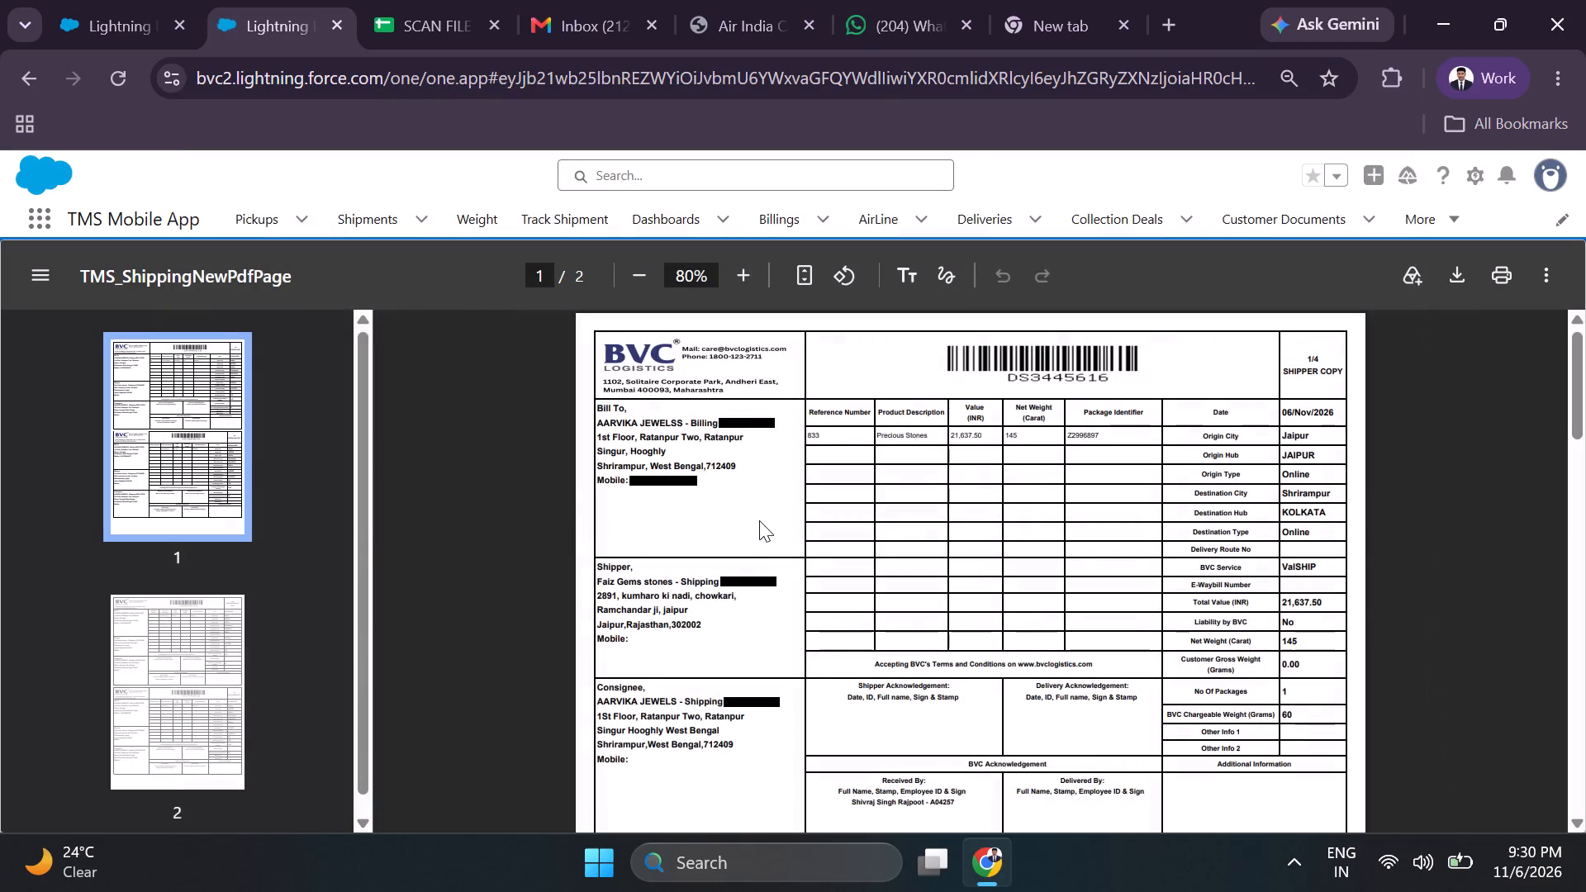
In the other browser tab showing a shipment label, search all records for a package identifier starting with t167.
click(120, 36)
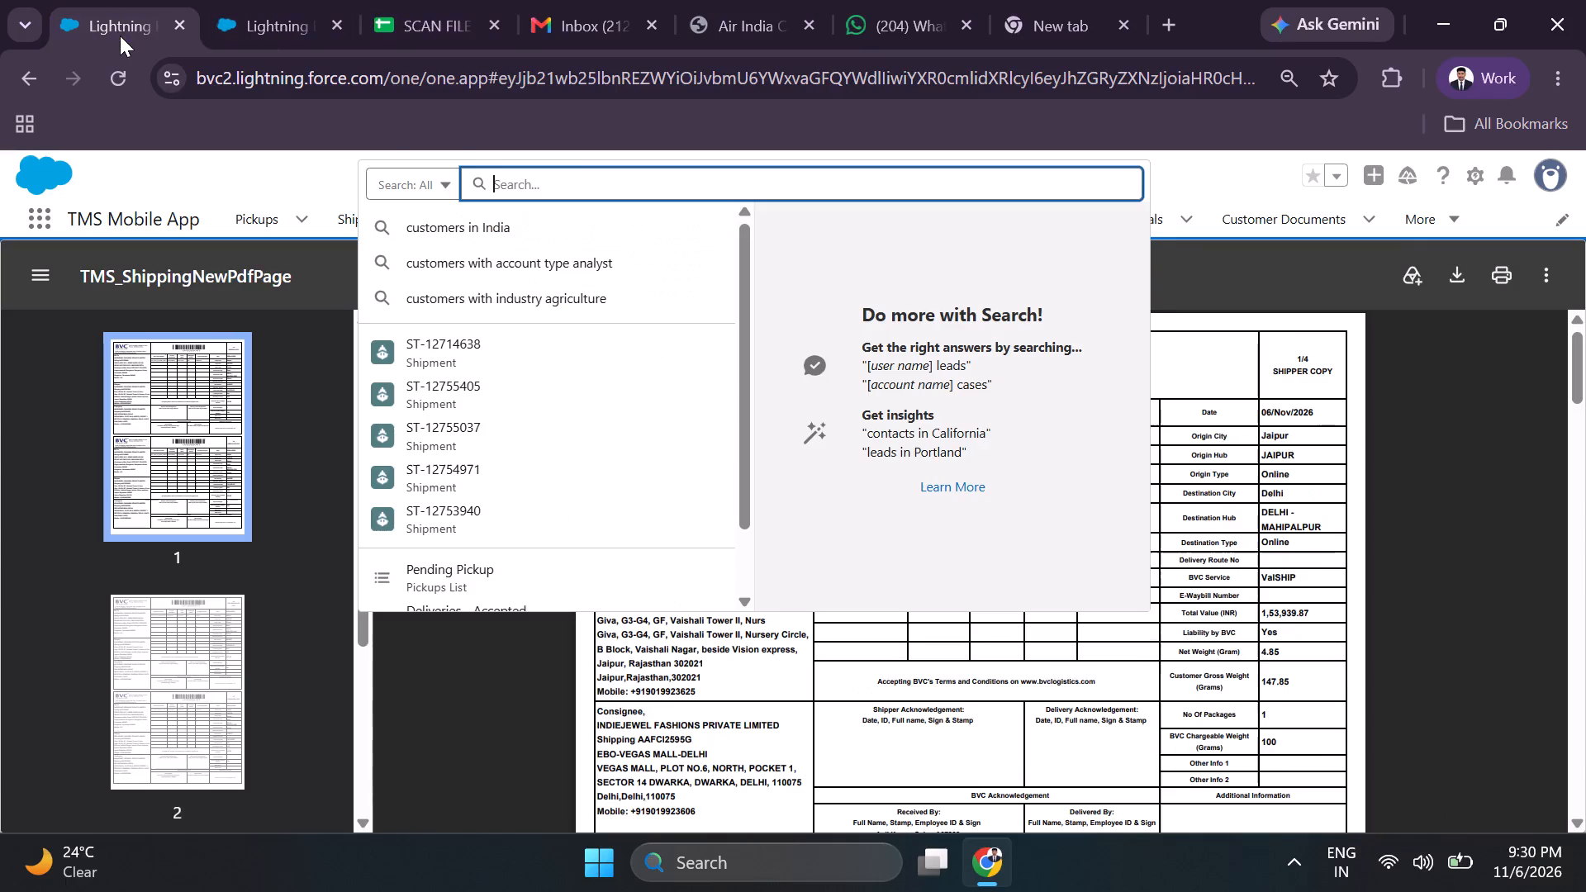
click(525, 188)
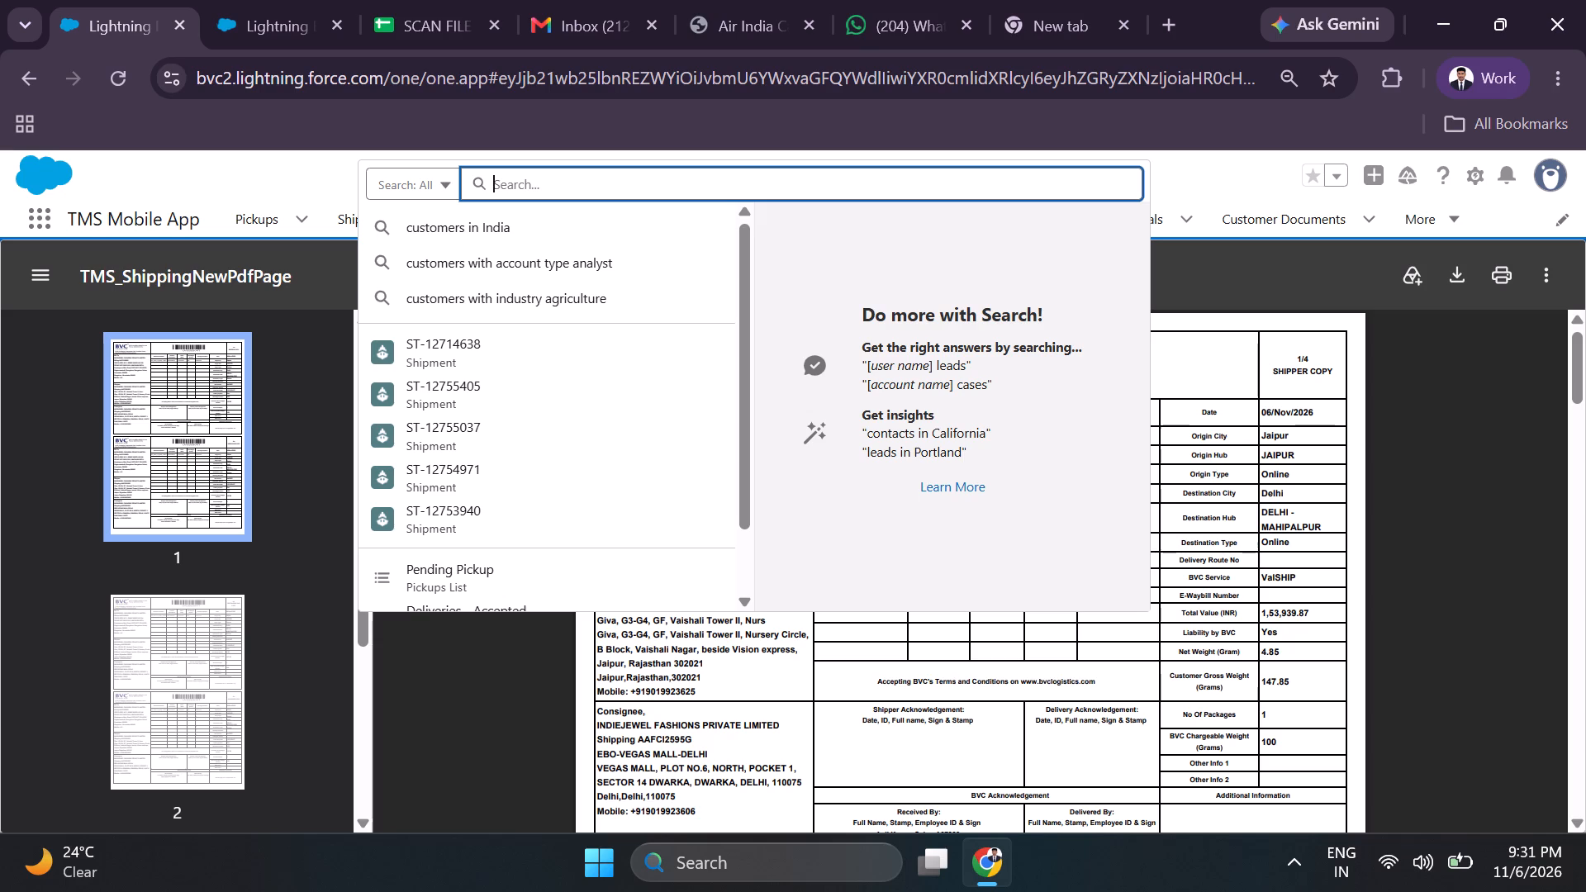
text(t1)
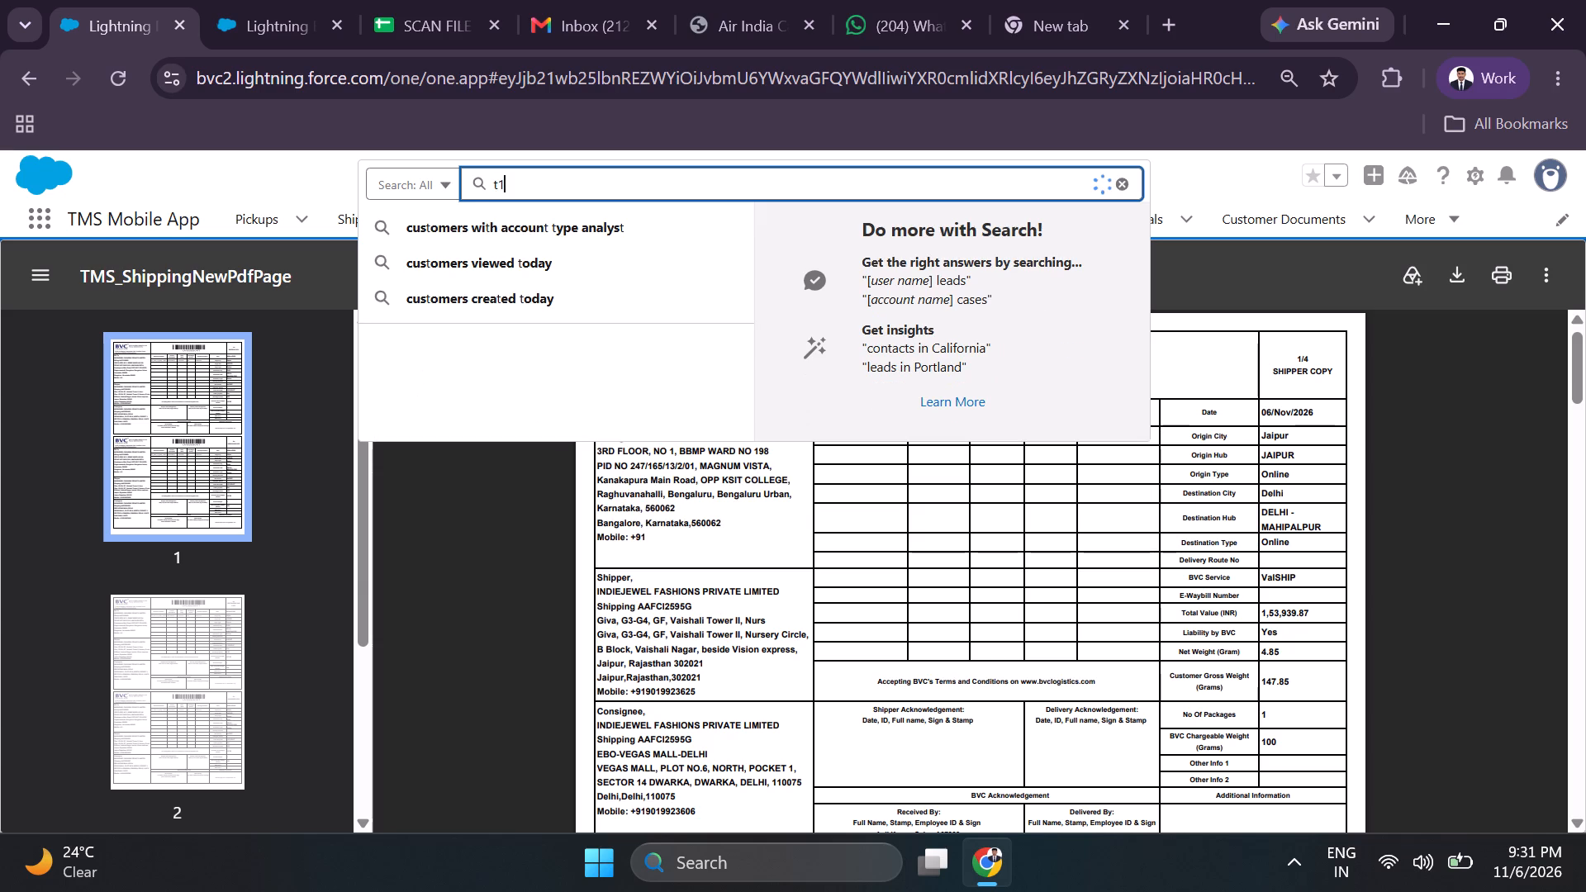
key(7)
key(BackSpace)
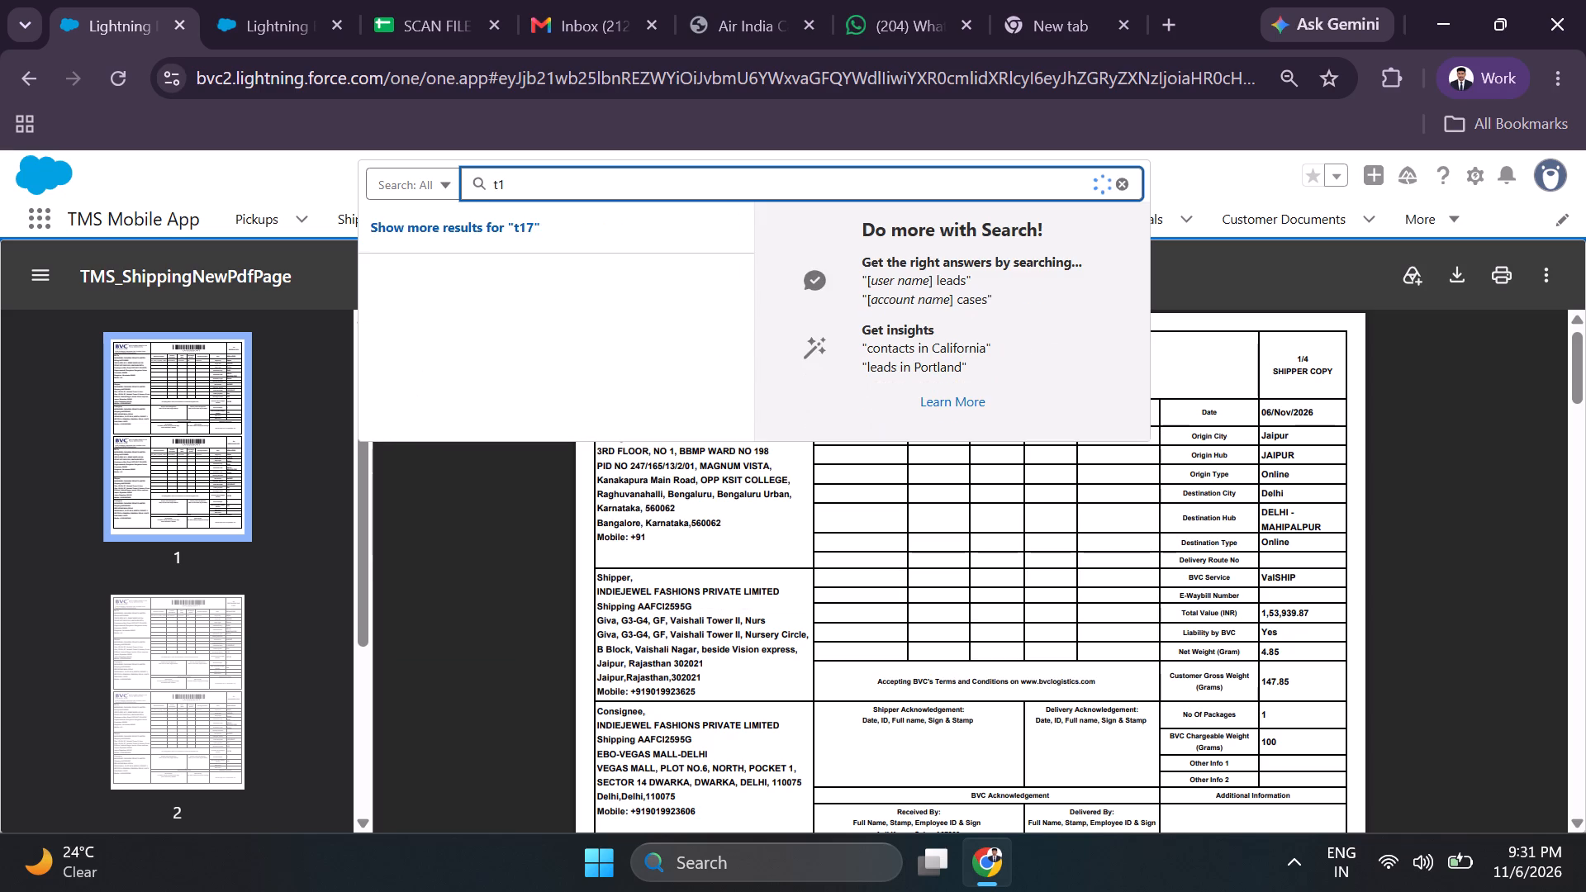
text(67)
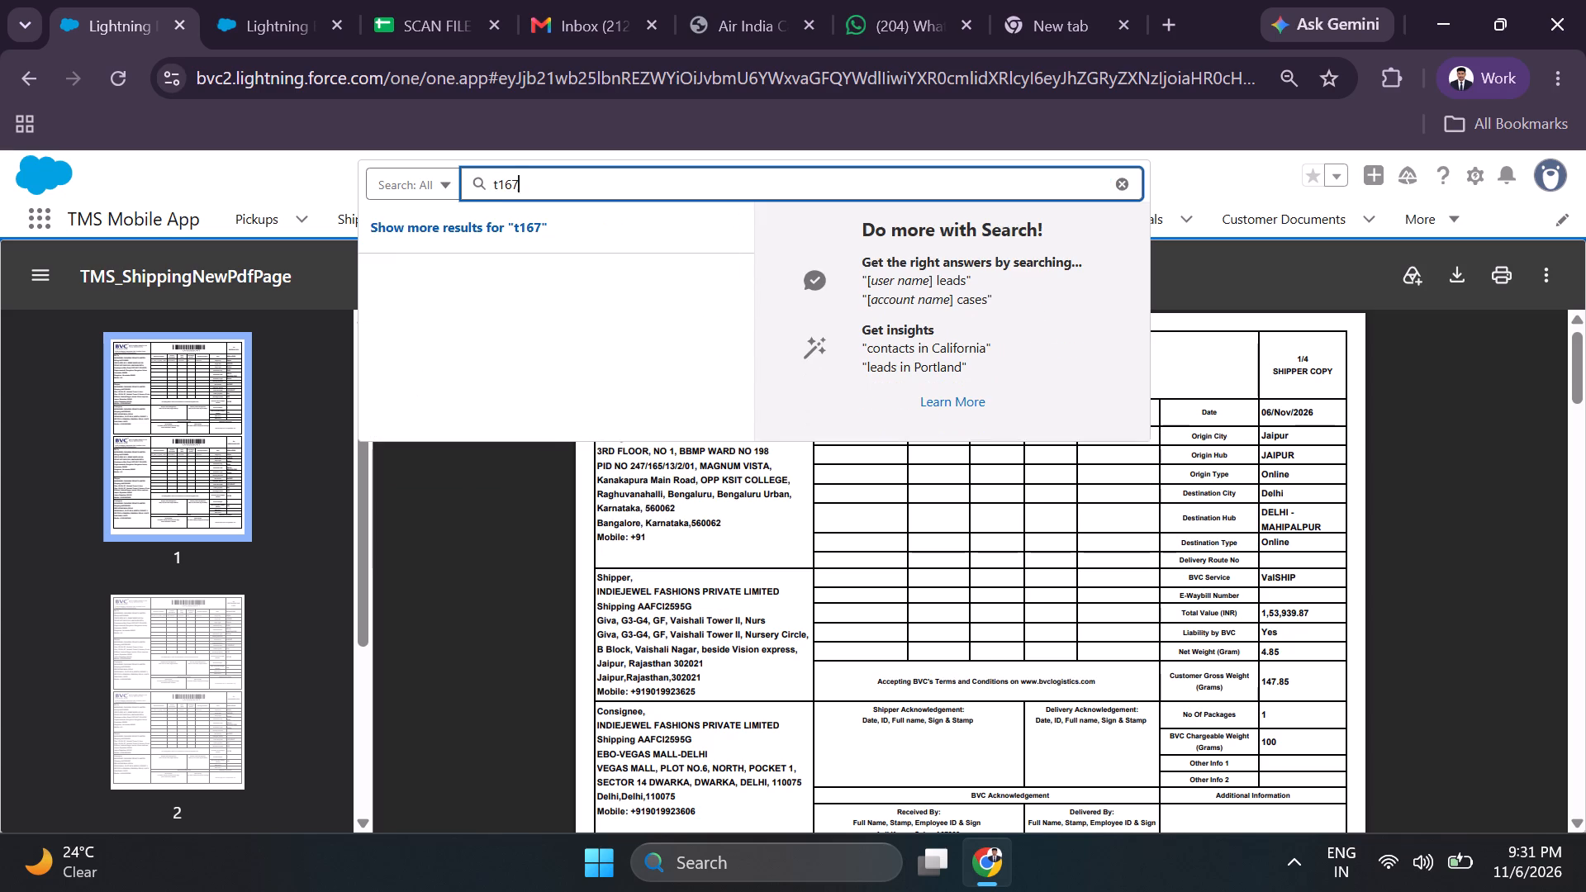
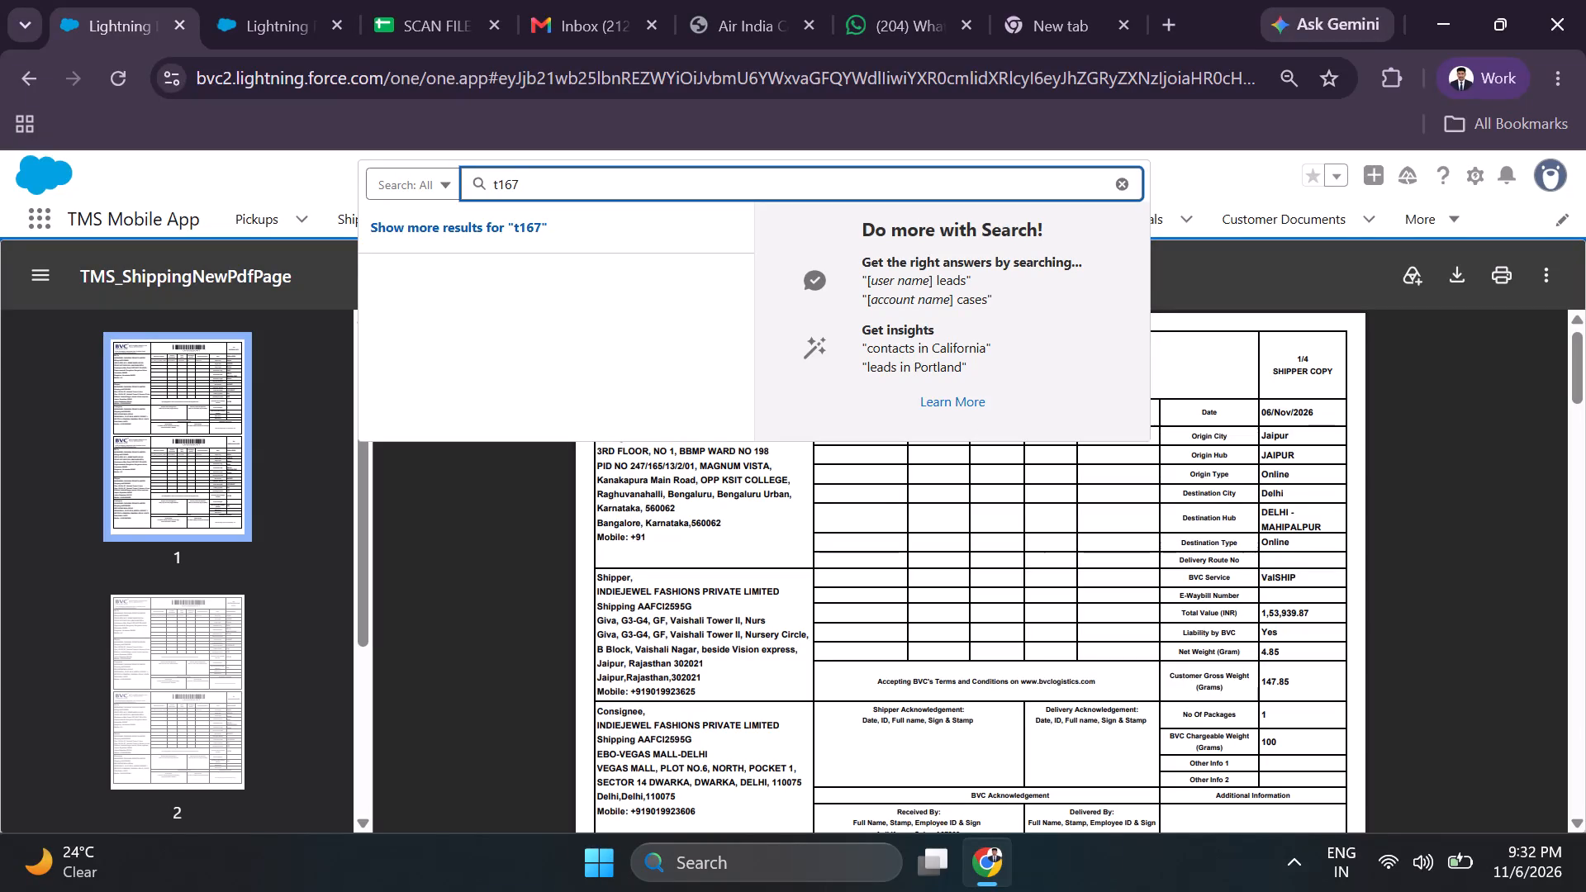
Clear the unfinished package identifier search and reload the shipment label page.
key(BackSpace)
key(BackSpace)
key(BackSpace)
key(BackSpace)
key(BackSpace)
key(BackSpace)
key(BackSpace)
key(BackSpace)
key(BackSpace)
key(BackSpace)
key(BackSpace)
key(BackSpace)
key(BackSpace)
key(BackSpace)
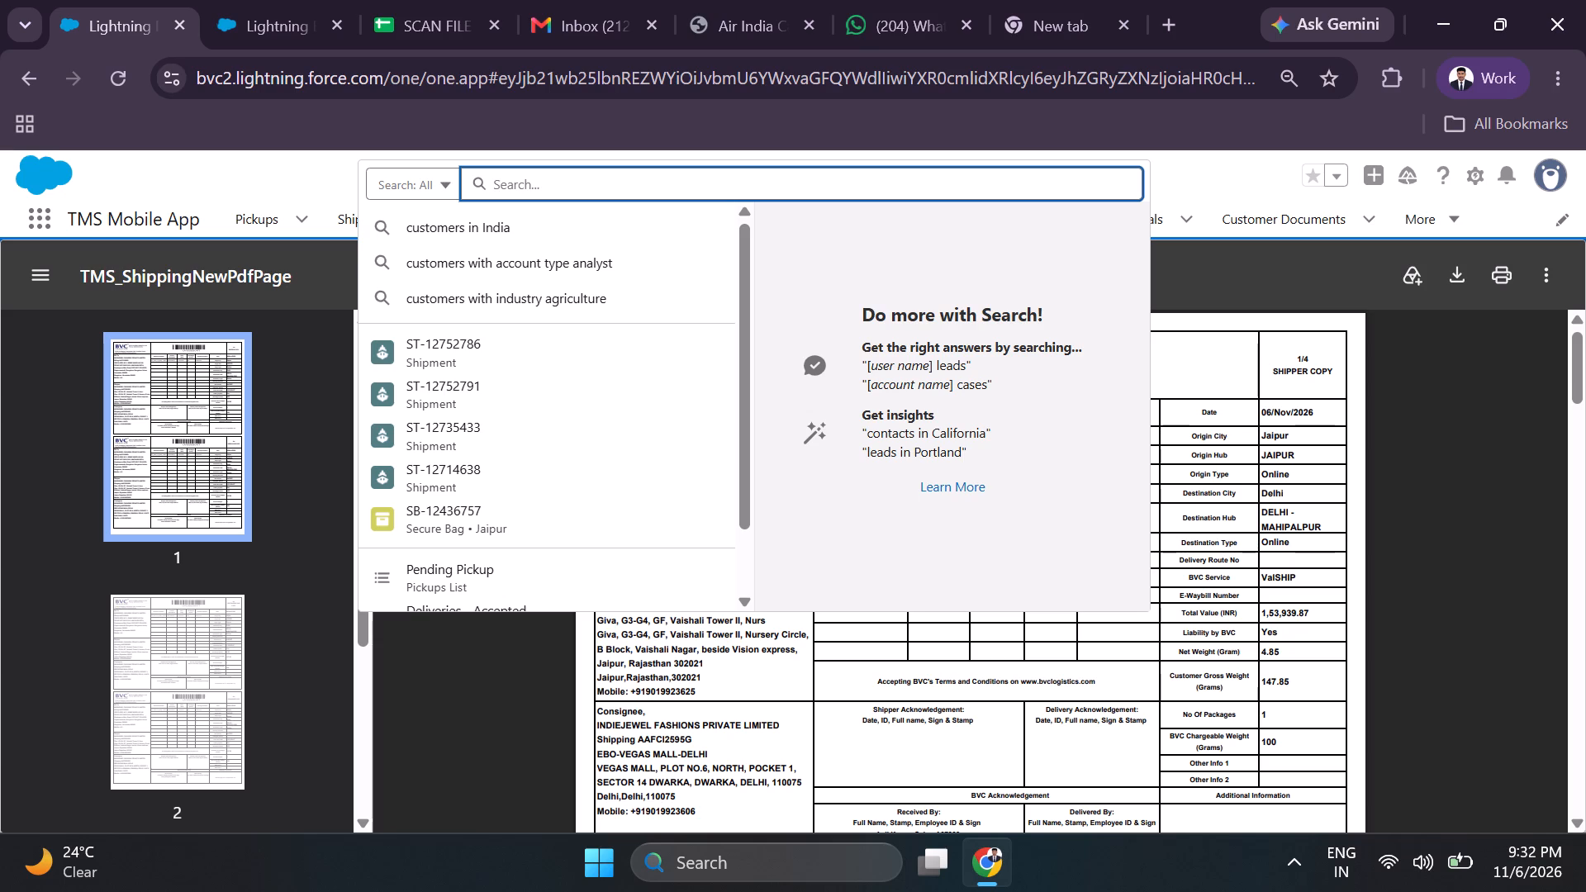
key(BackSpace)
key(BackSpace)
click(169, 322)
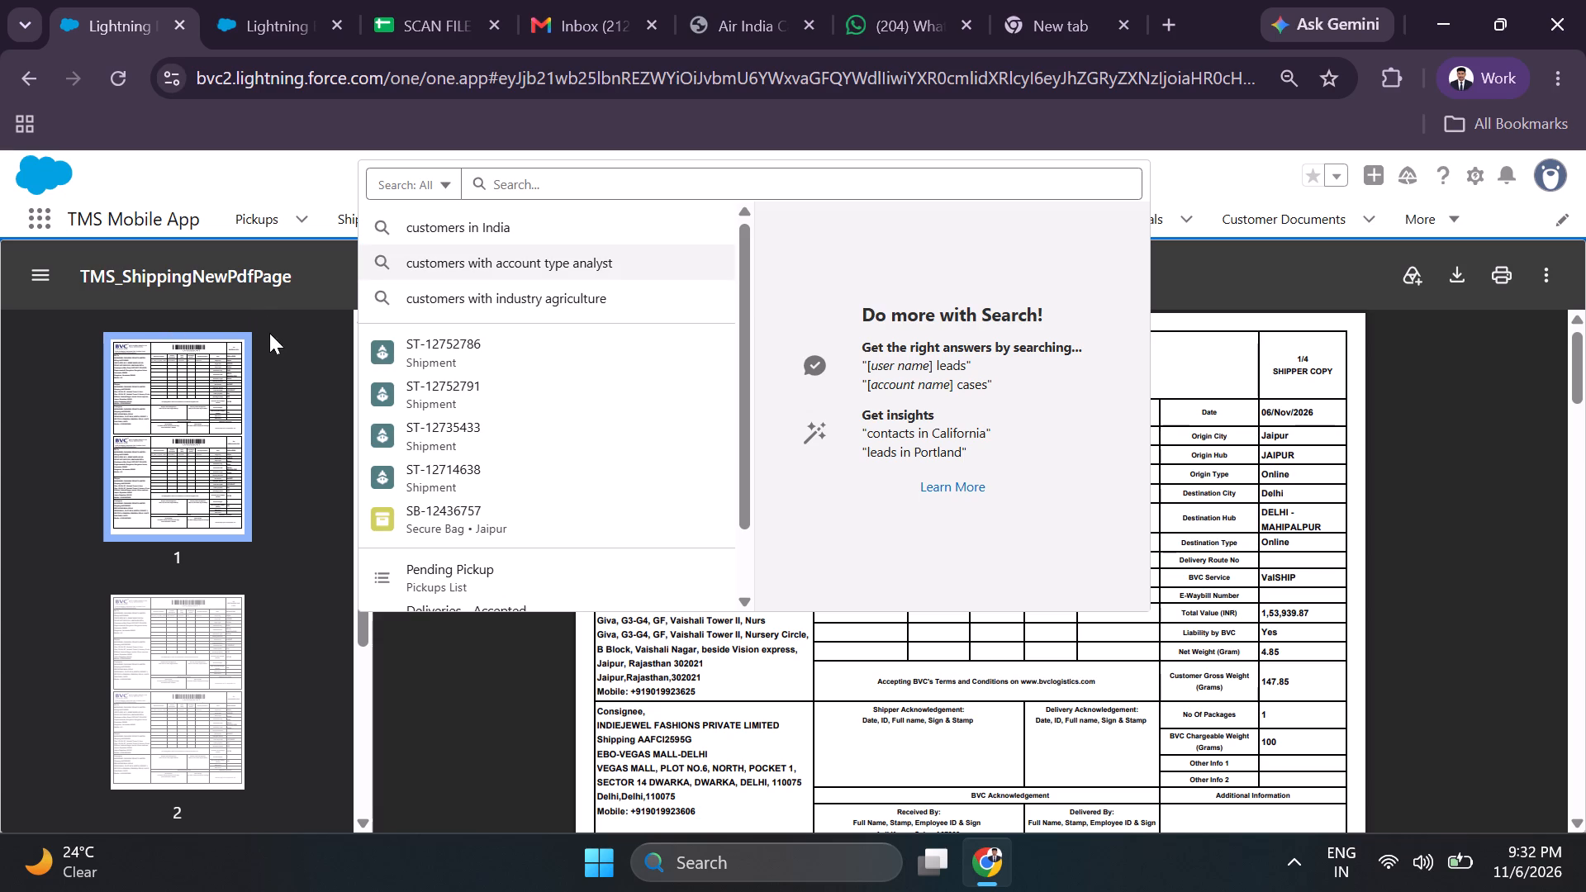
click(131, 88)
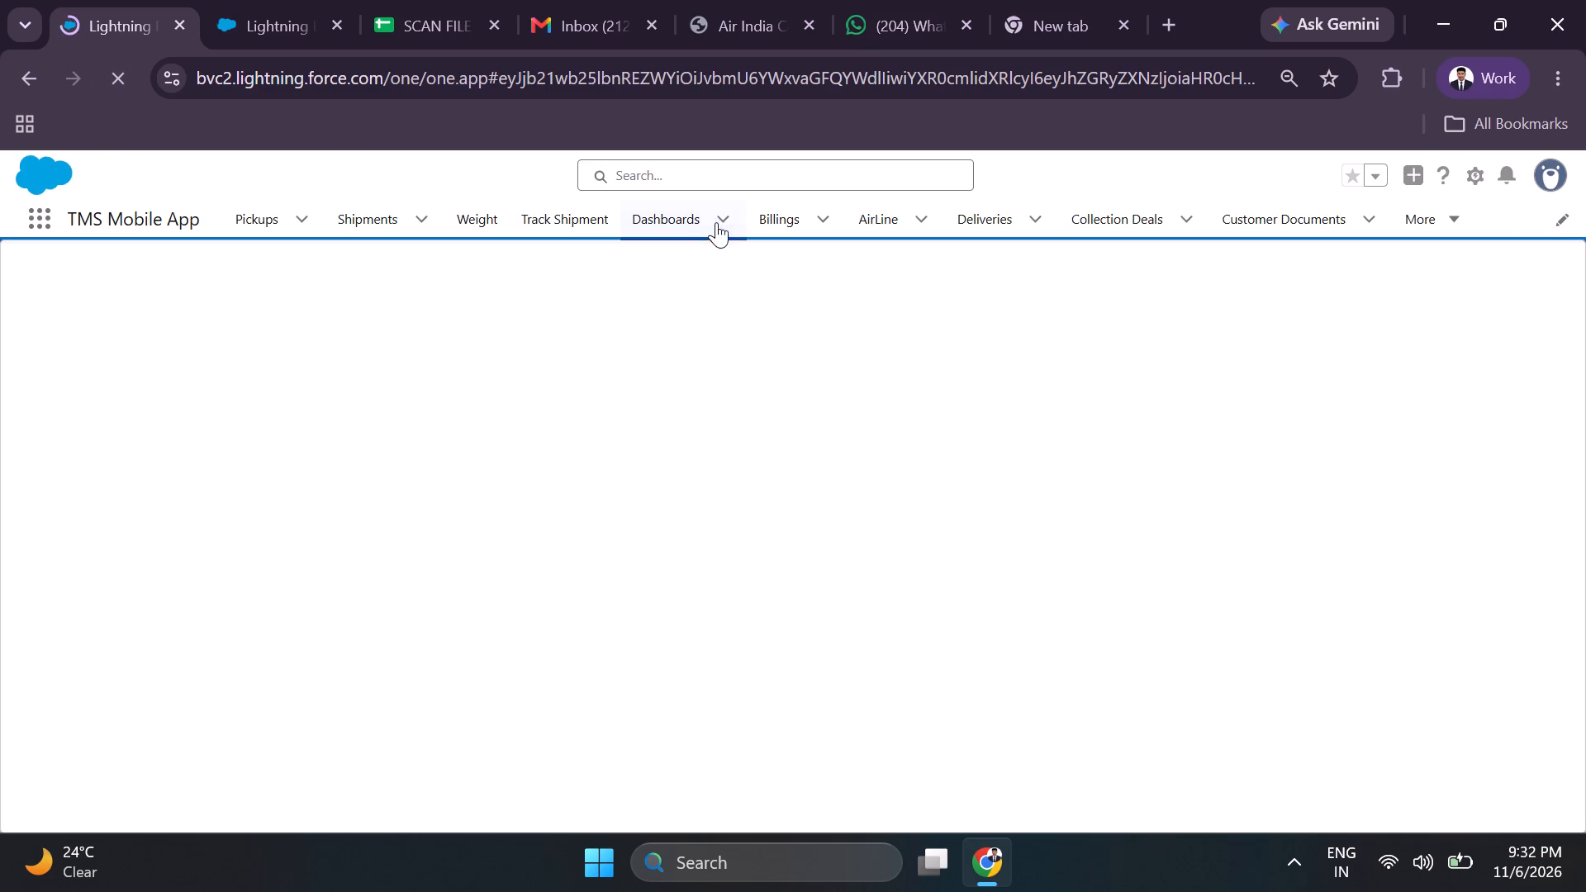
click(681, 180)
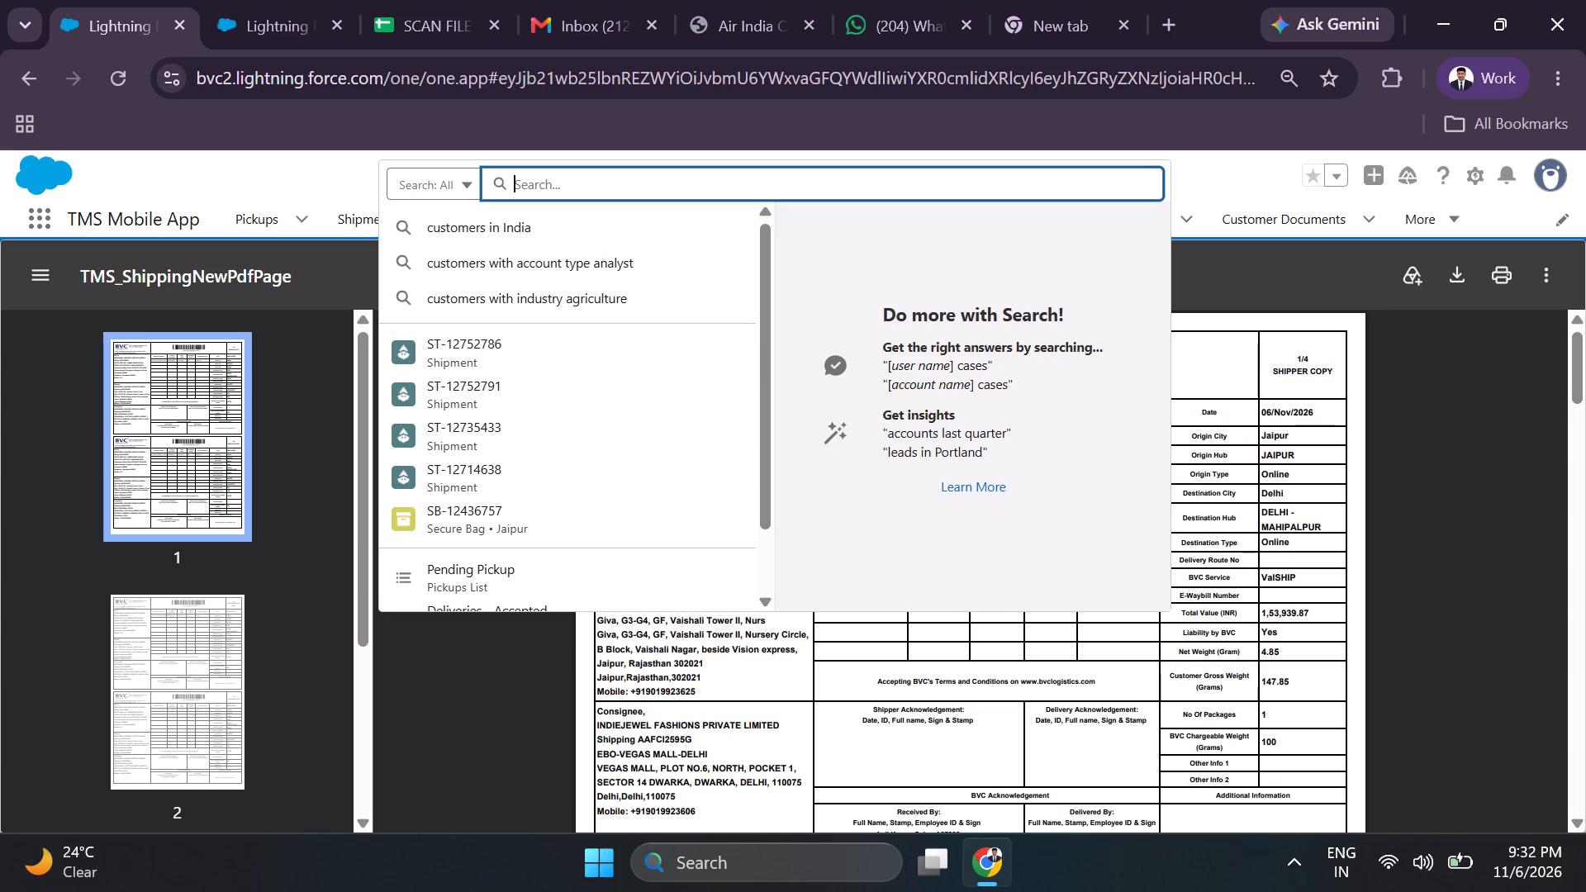
click(591, 168)
click(593, 180)
key(t)
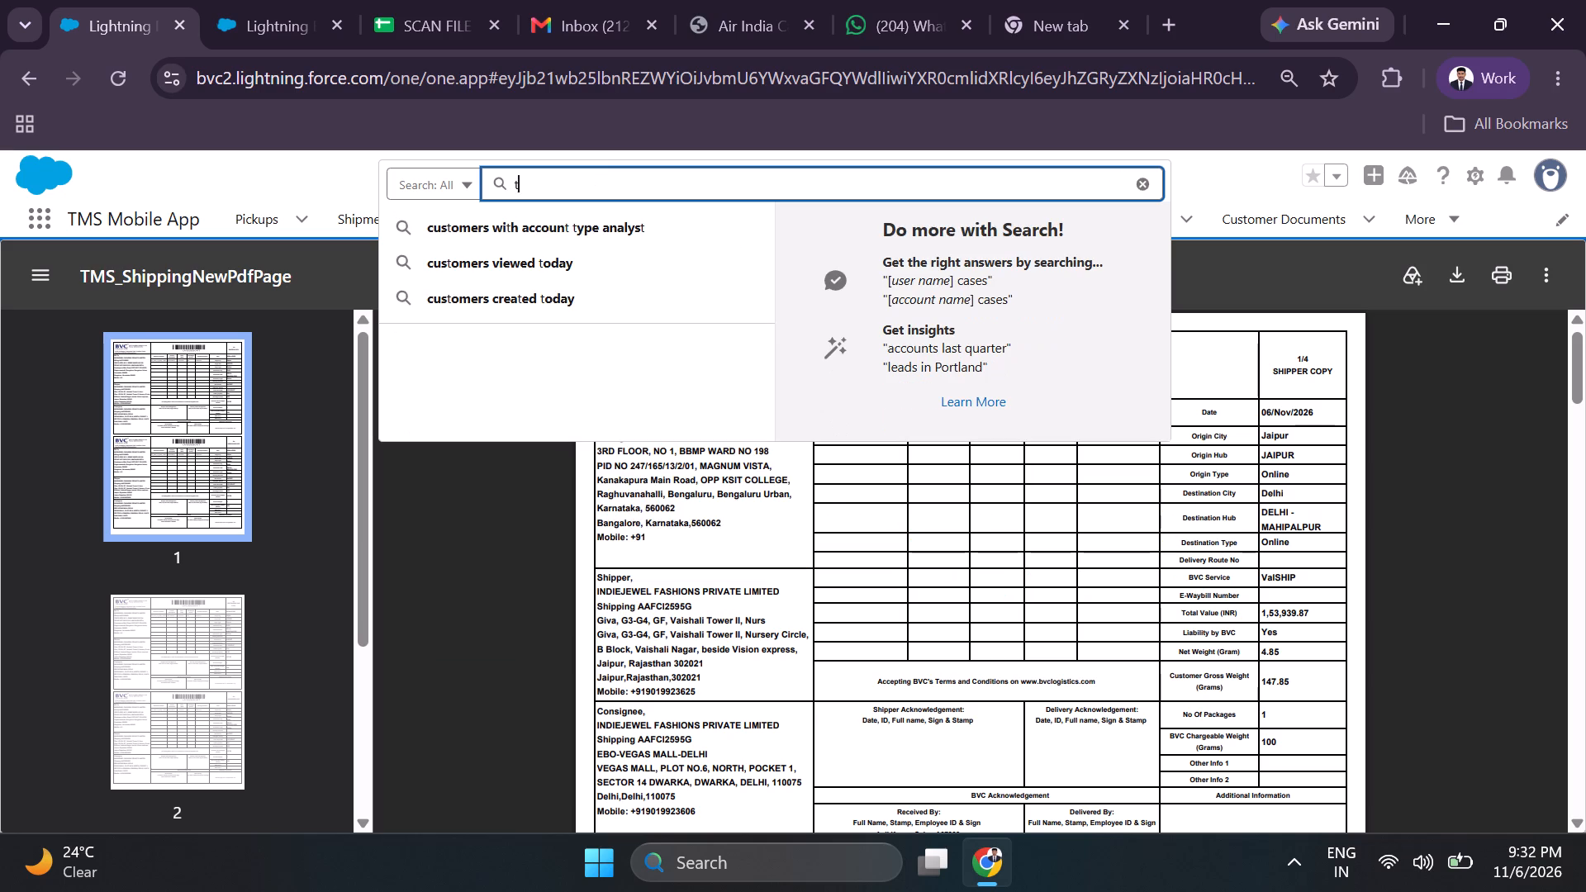
key(1)
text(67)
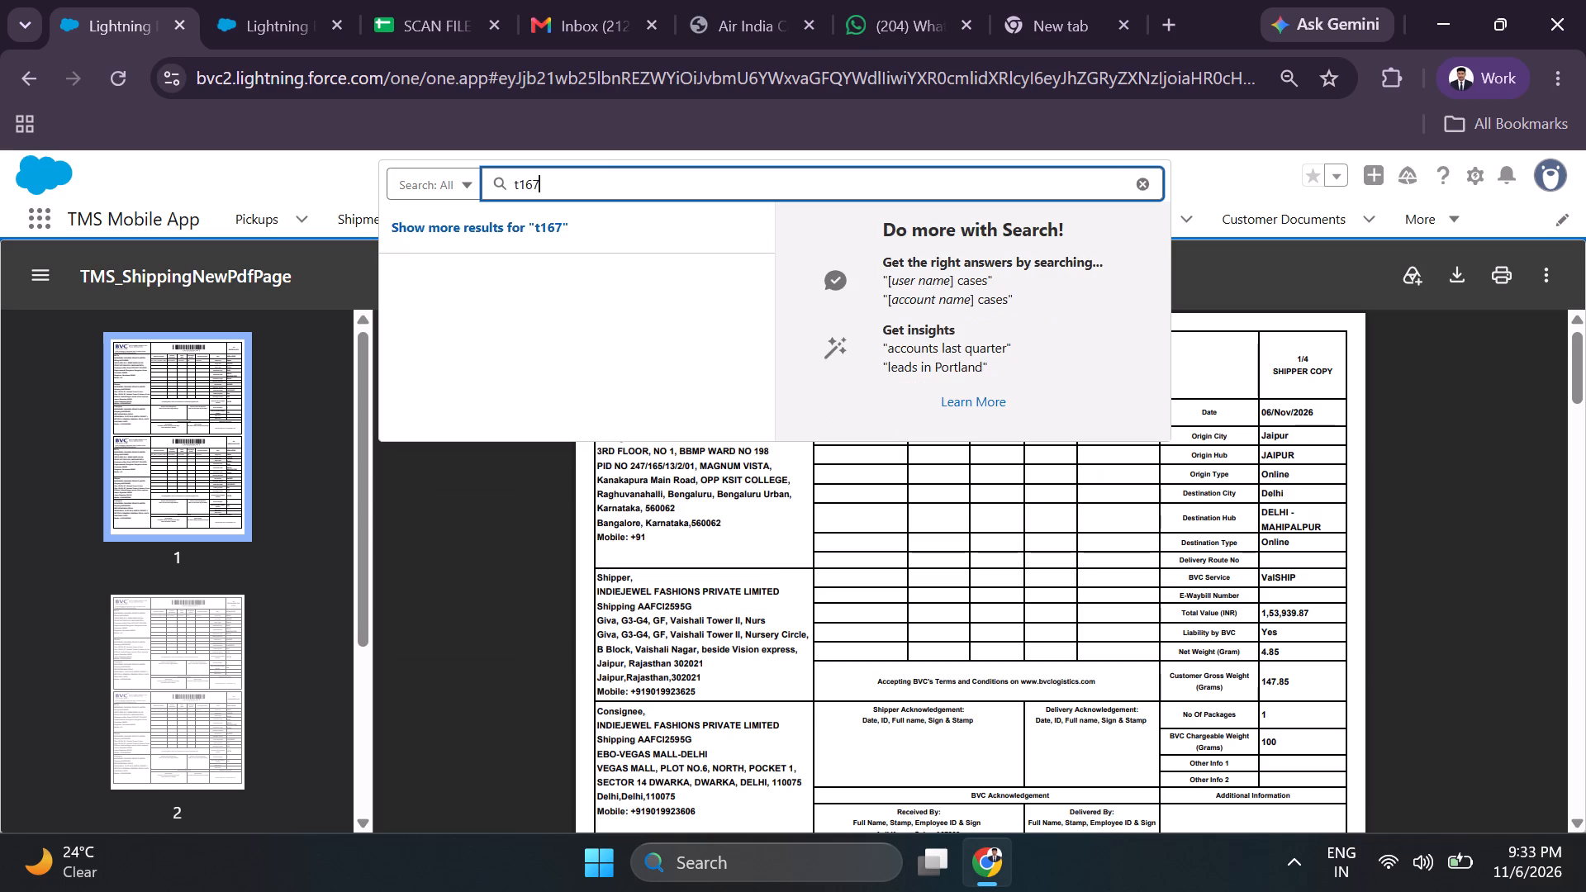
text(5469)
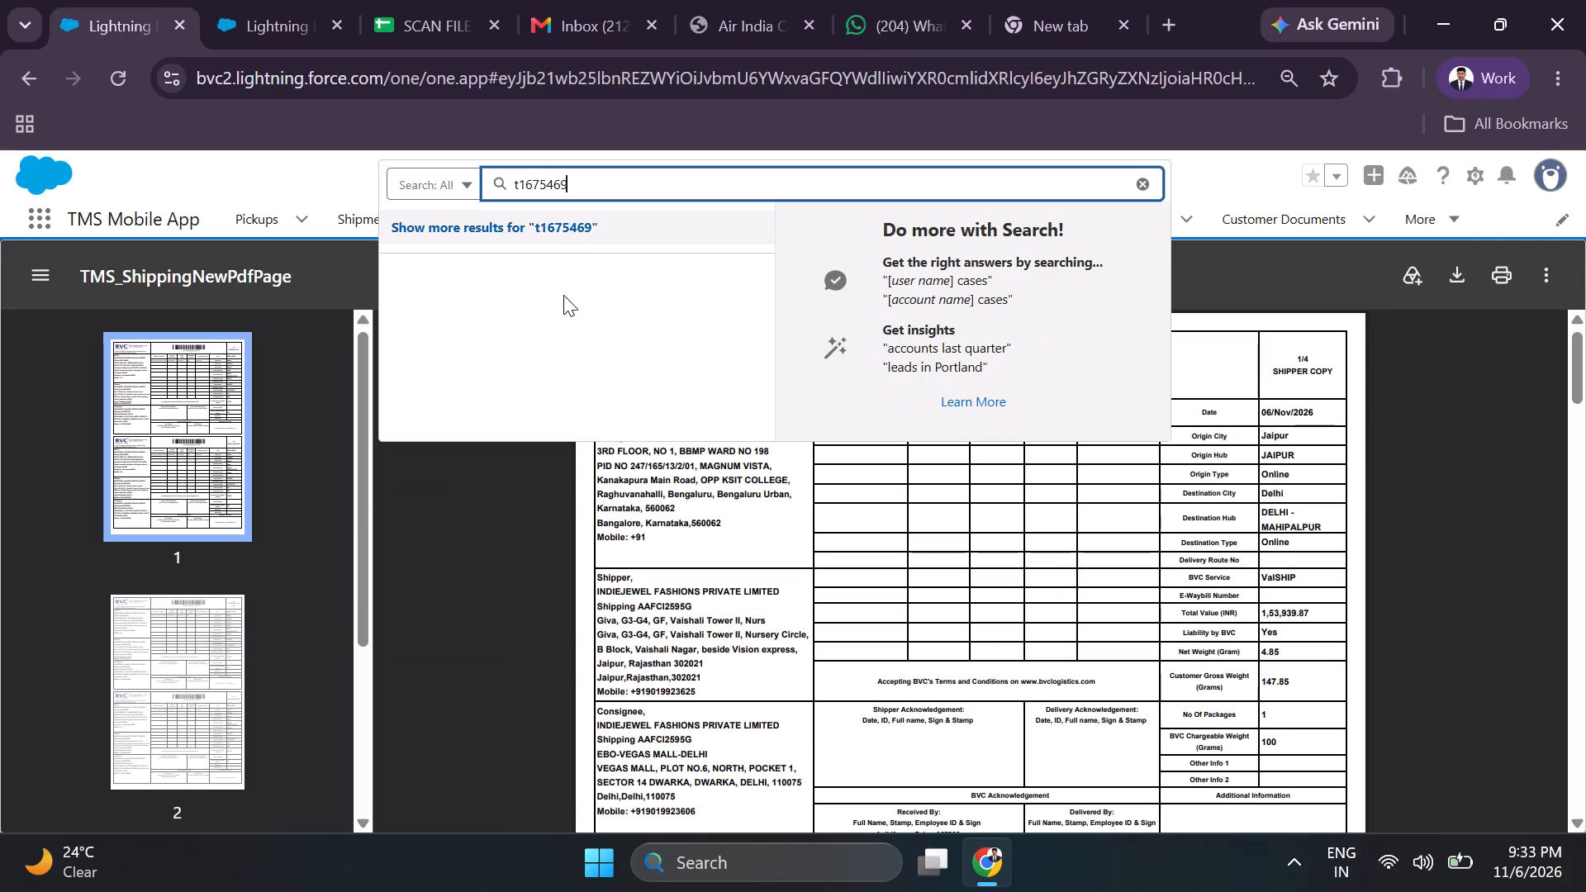
click(568, 222)
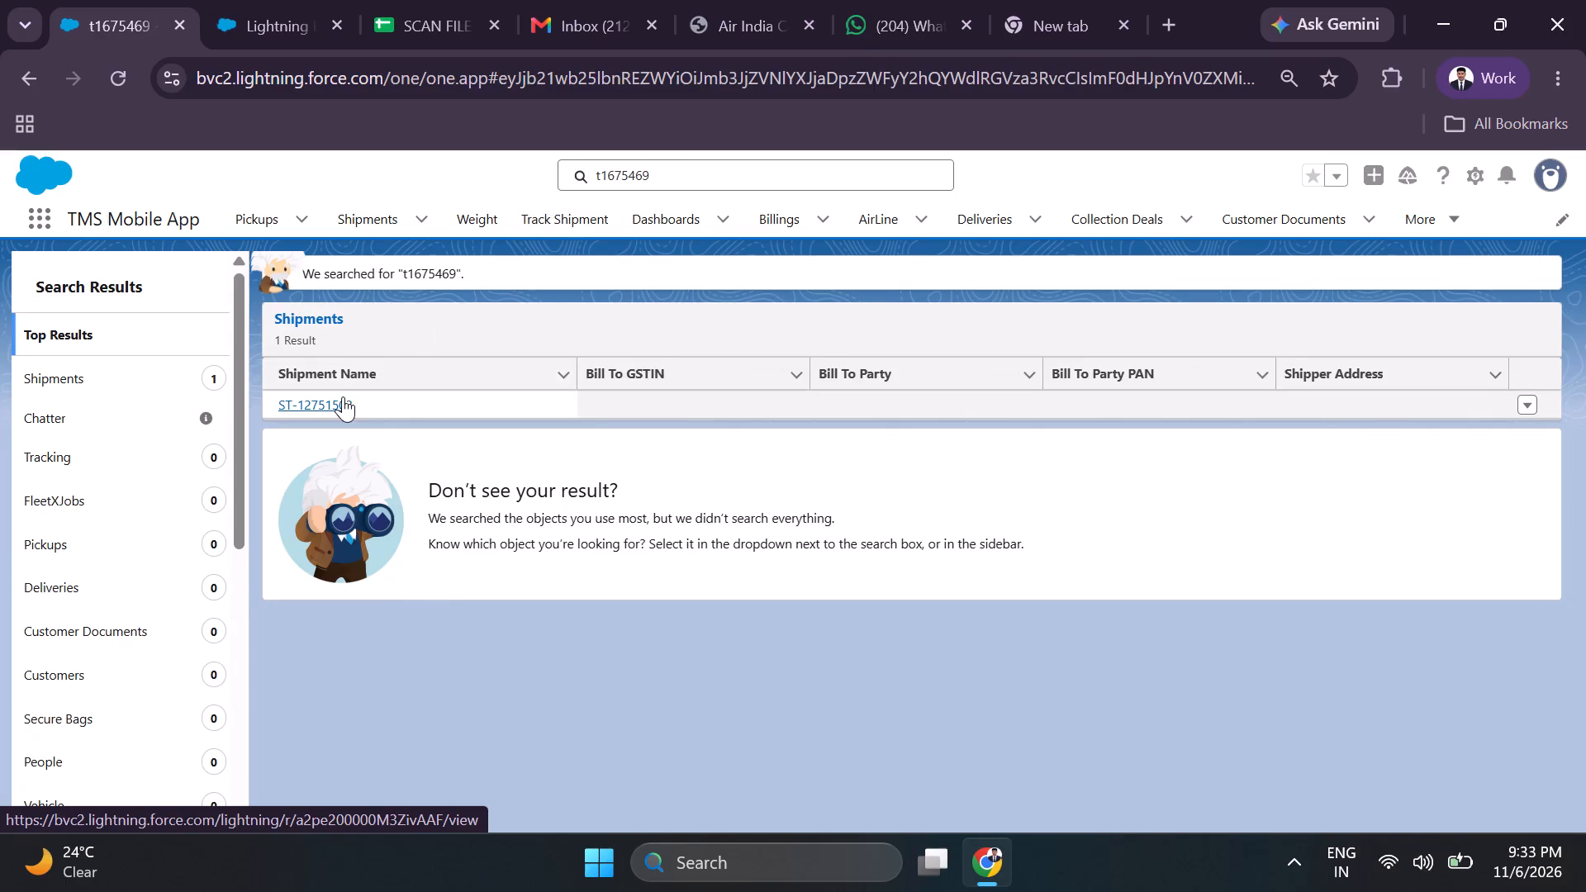
click(337, 396)
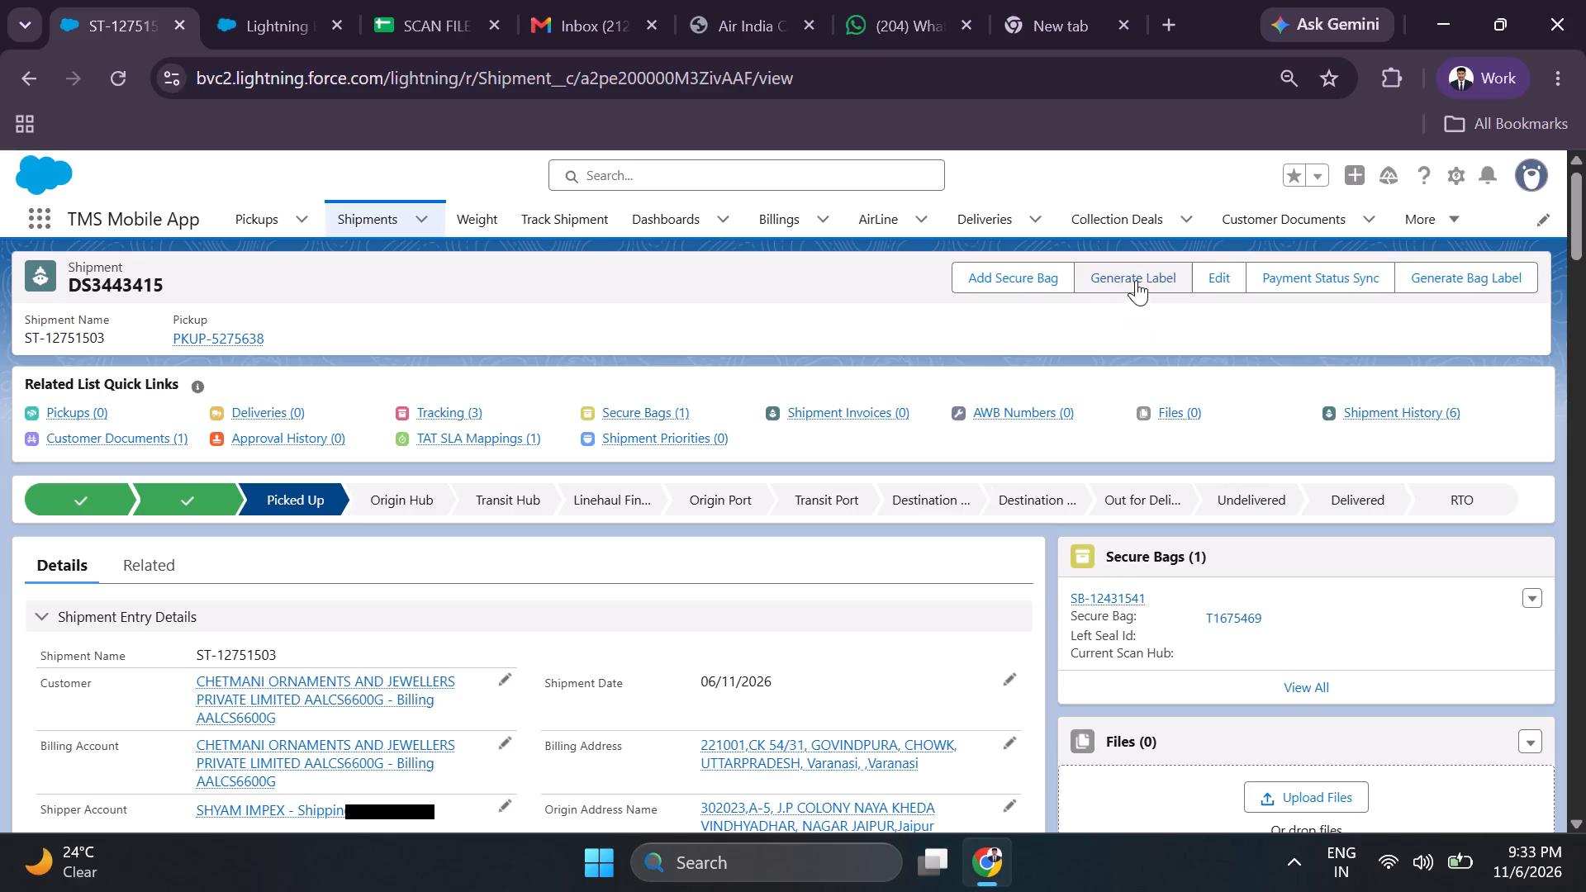
click(1136, 280)
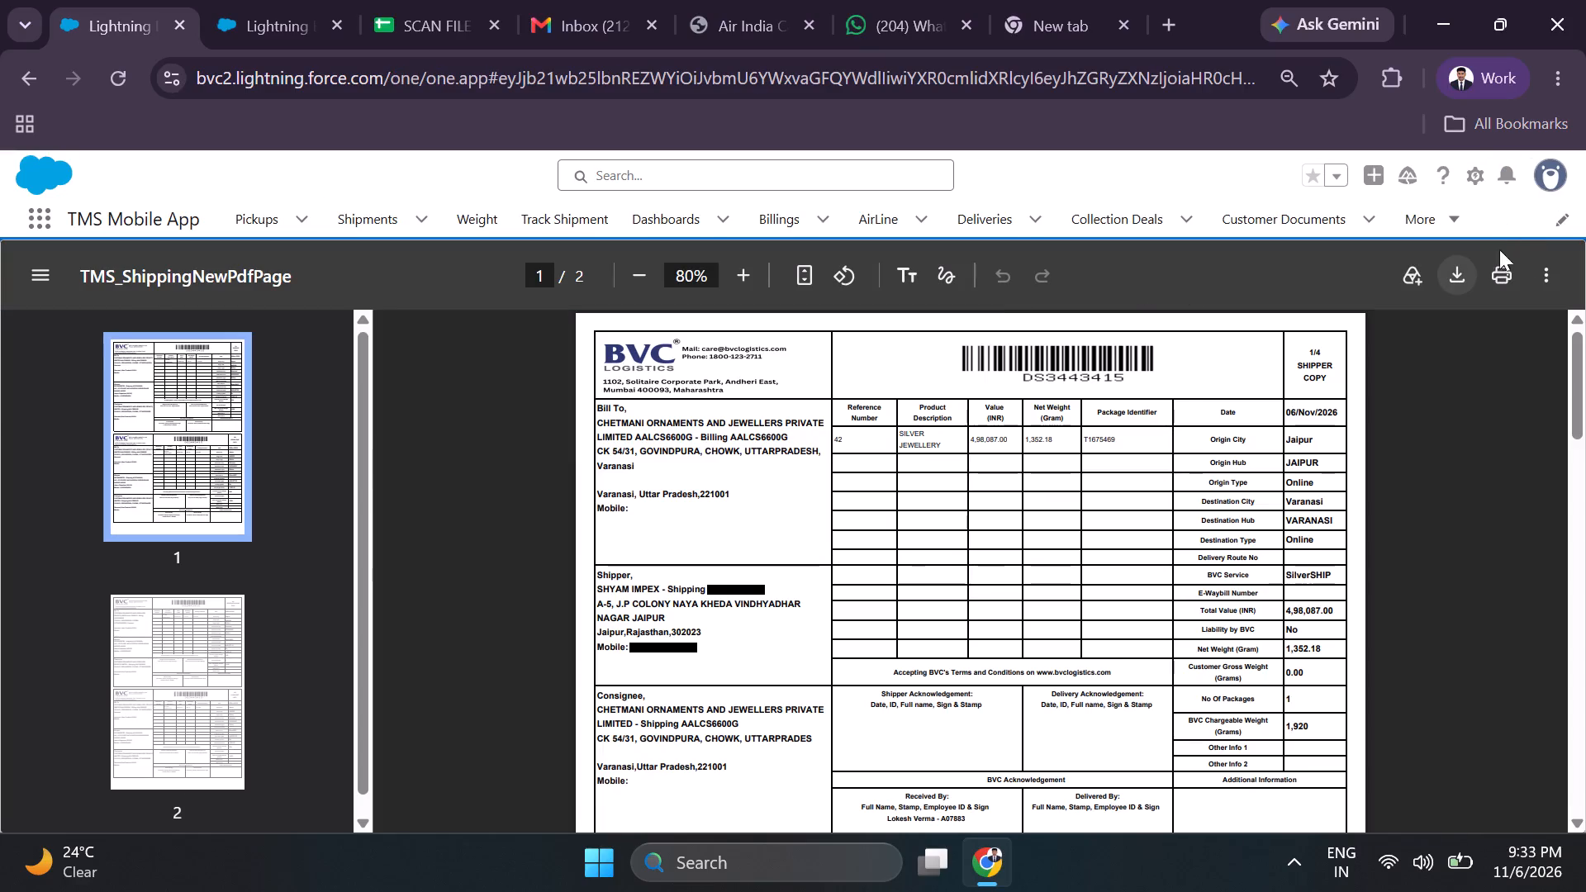
click(1499, 278)
key(Return)
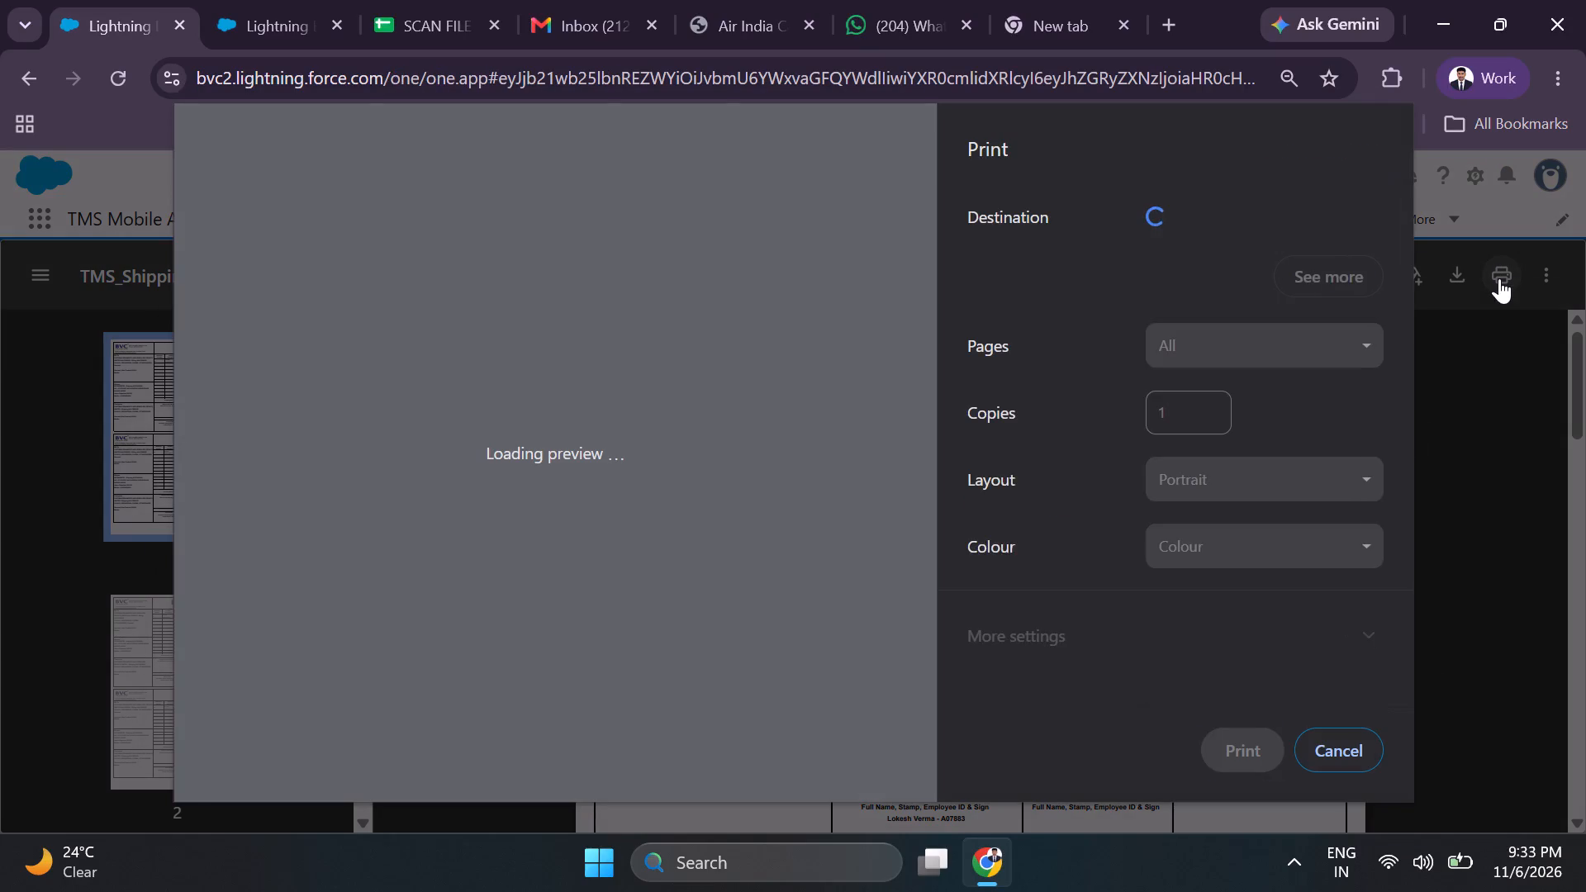
key(Return)
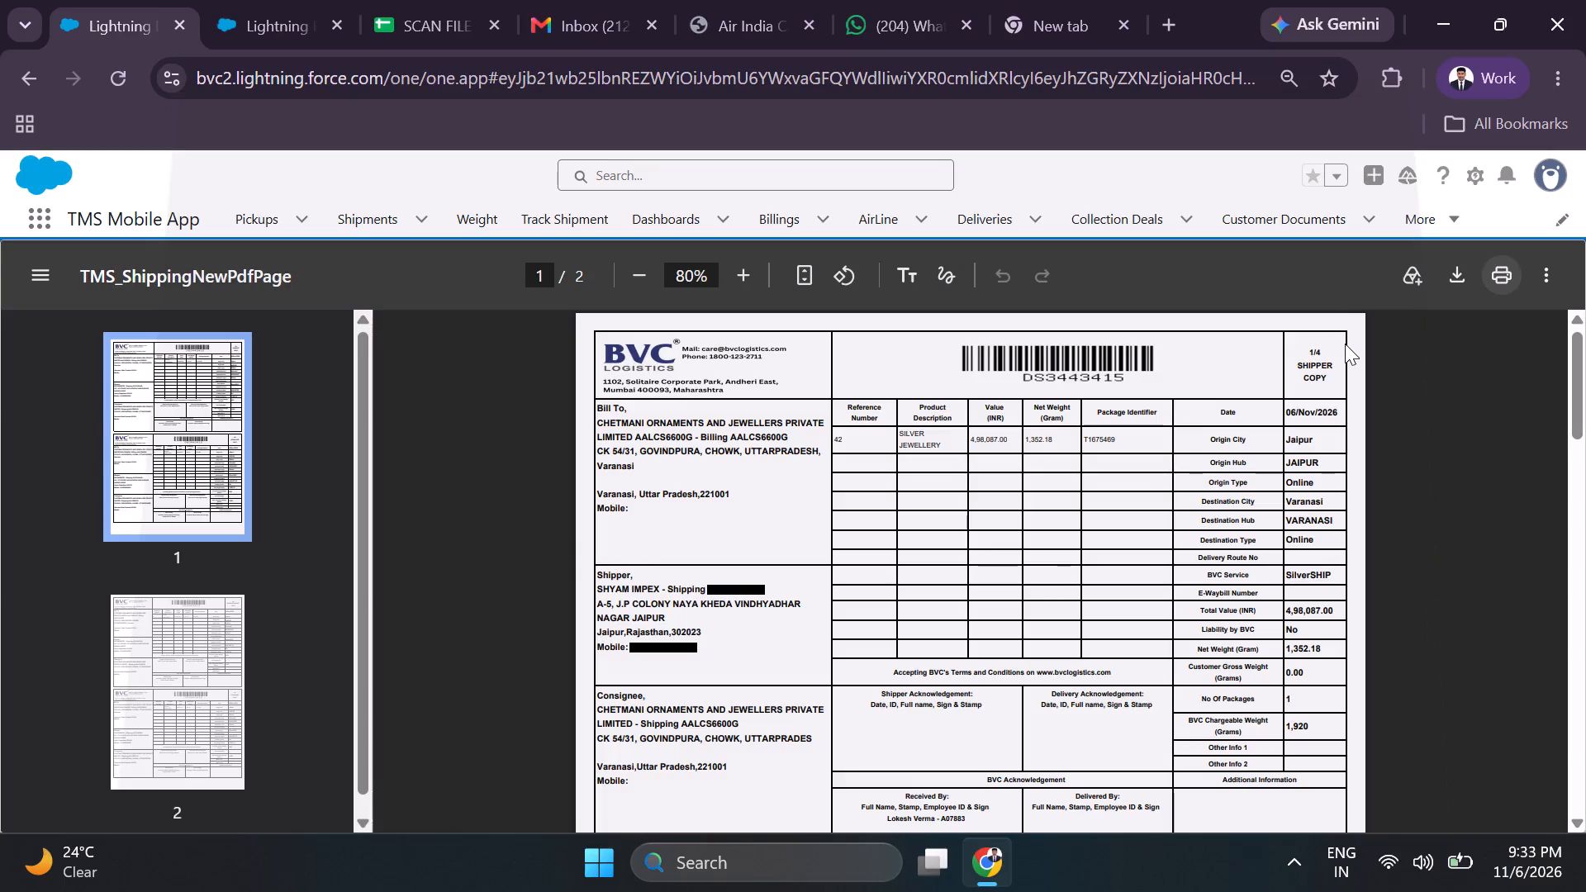
click(896, 176)
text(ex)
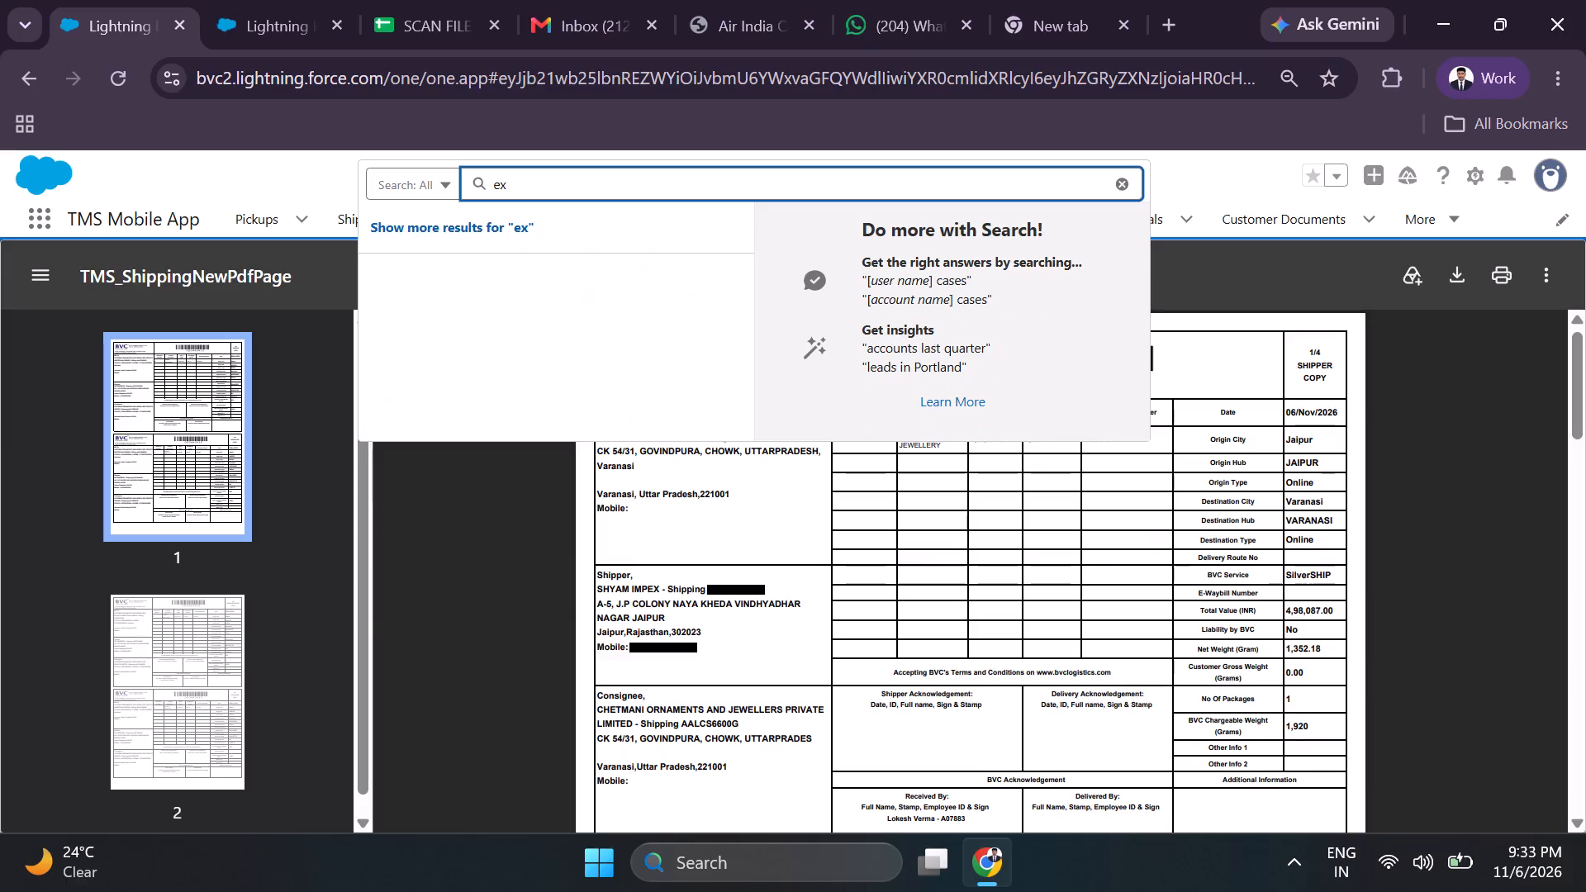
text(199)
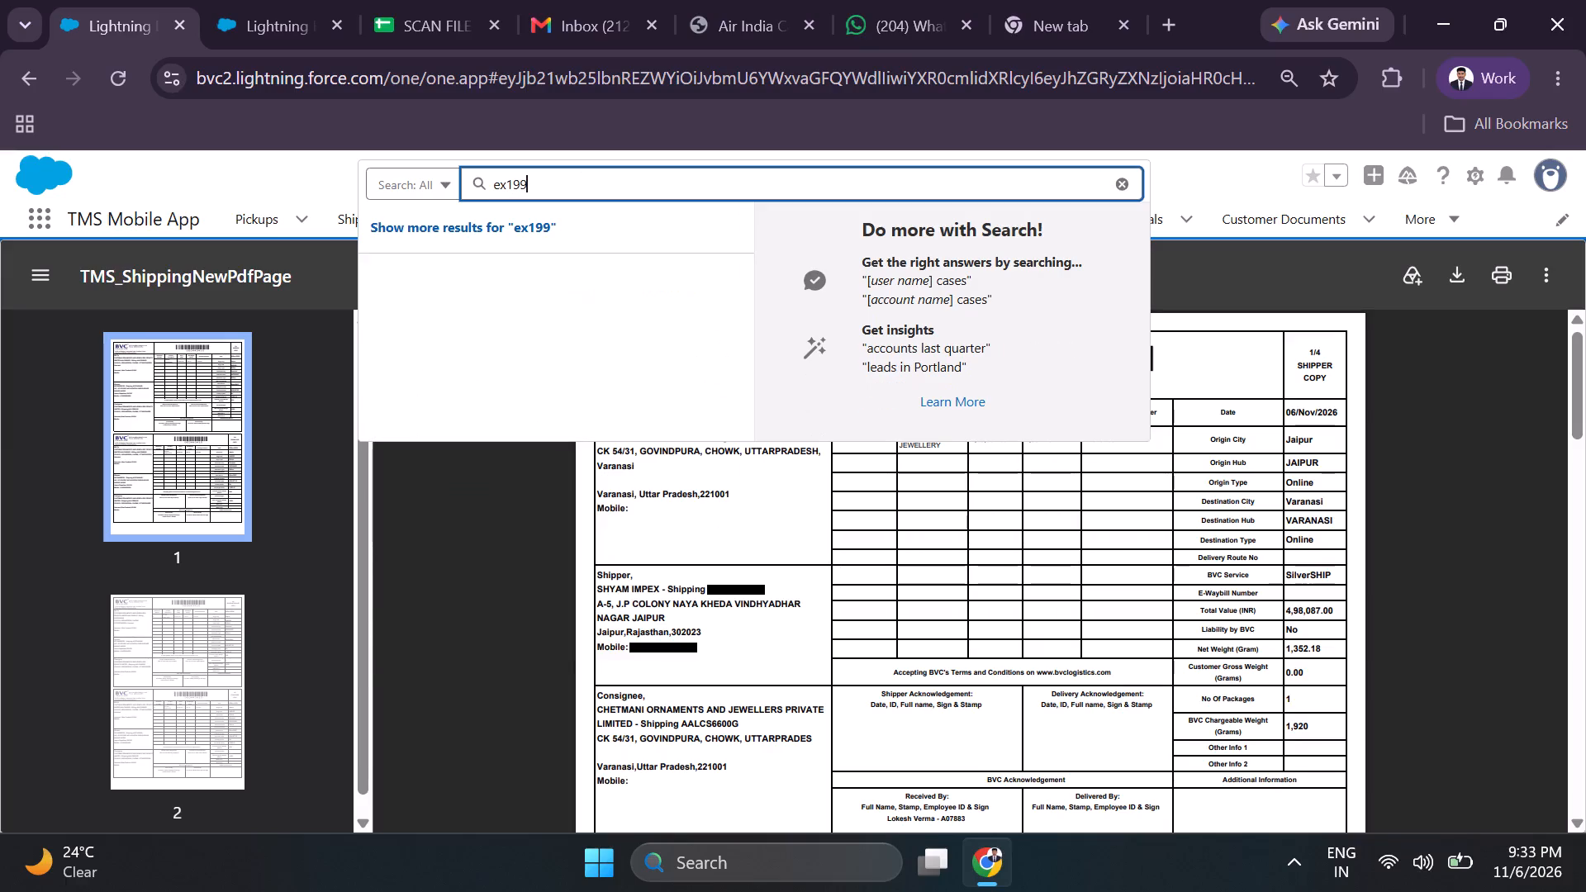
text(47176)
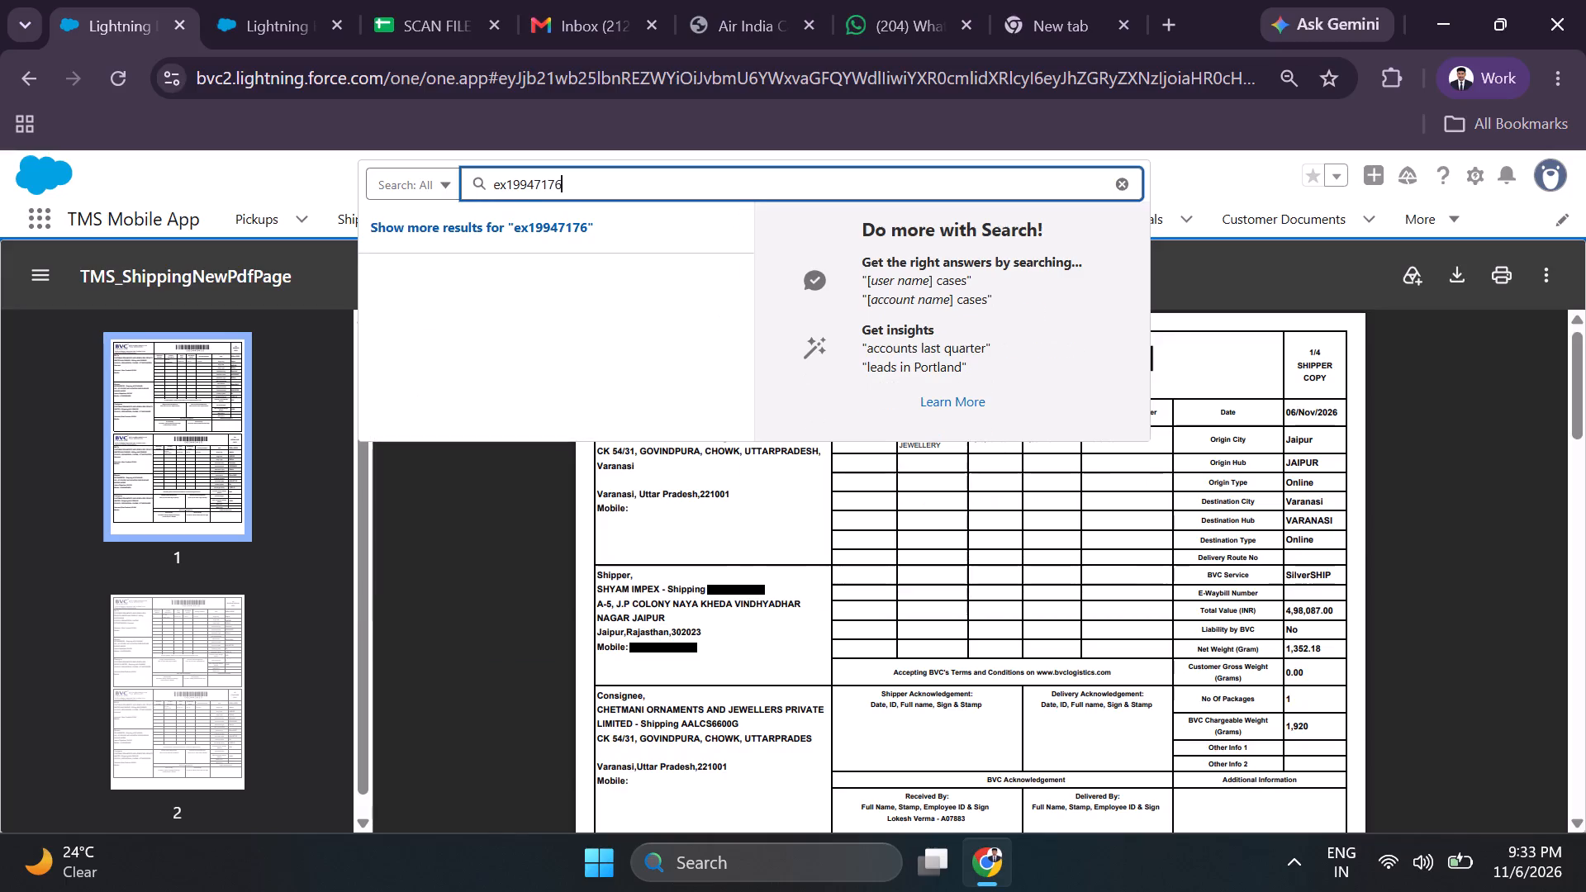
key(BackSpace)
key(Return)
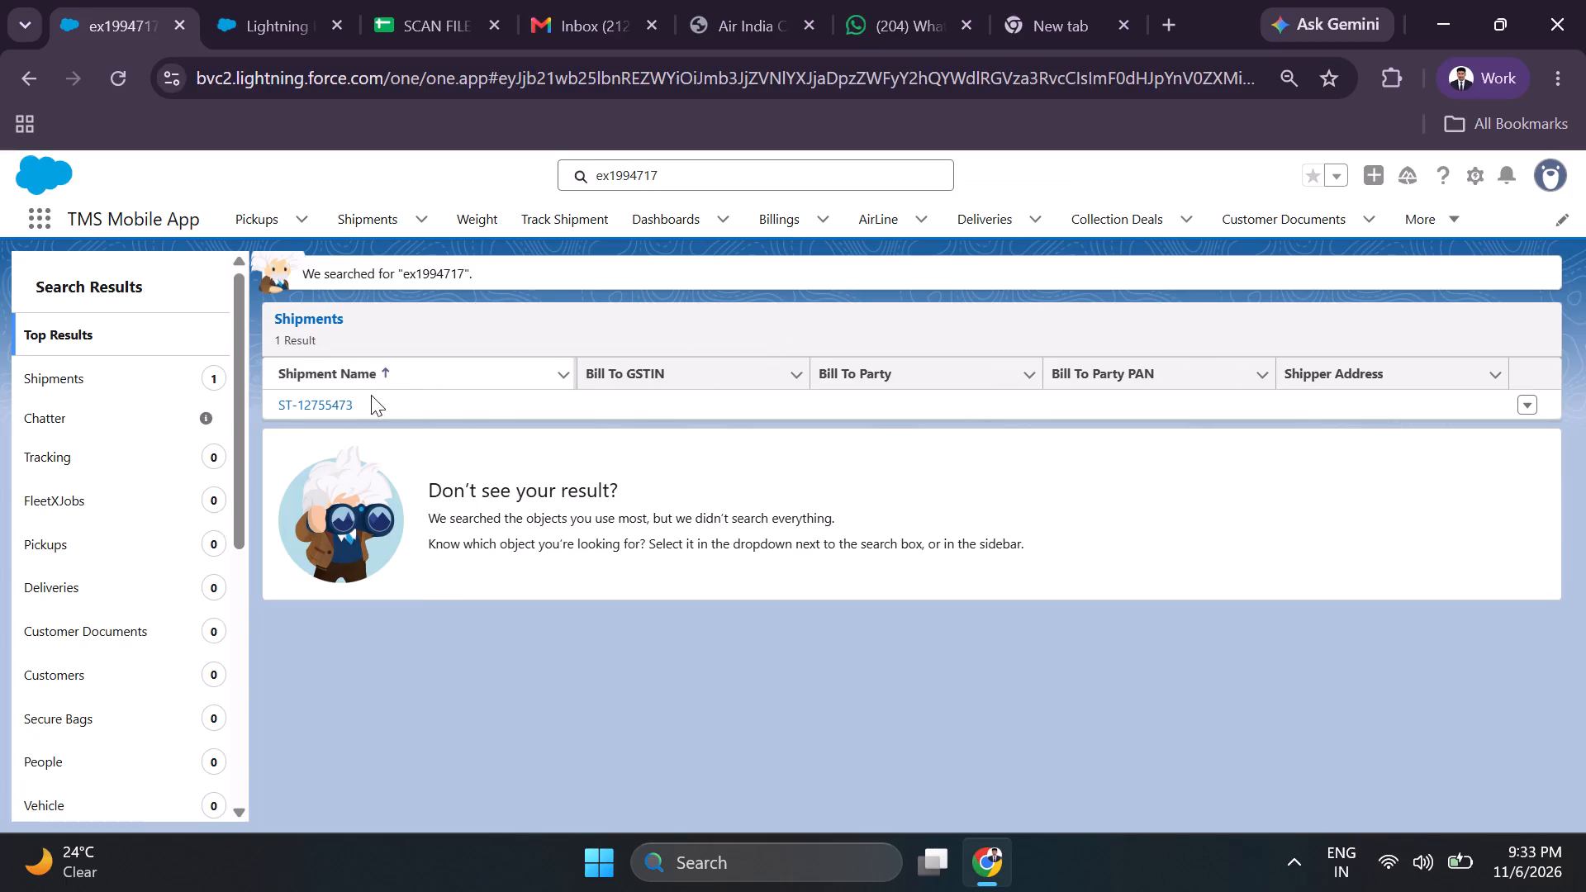
click(330, 398)
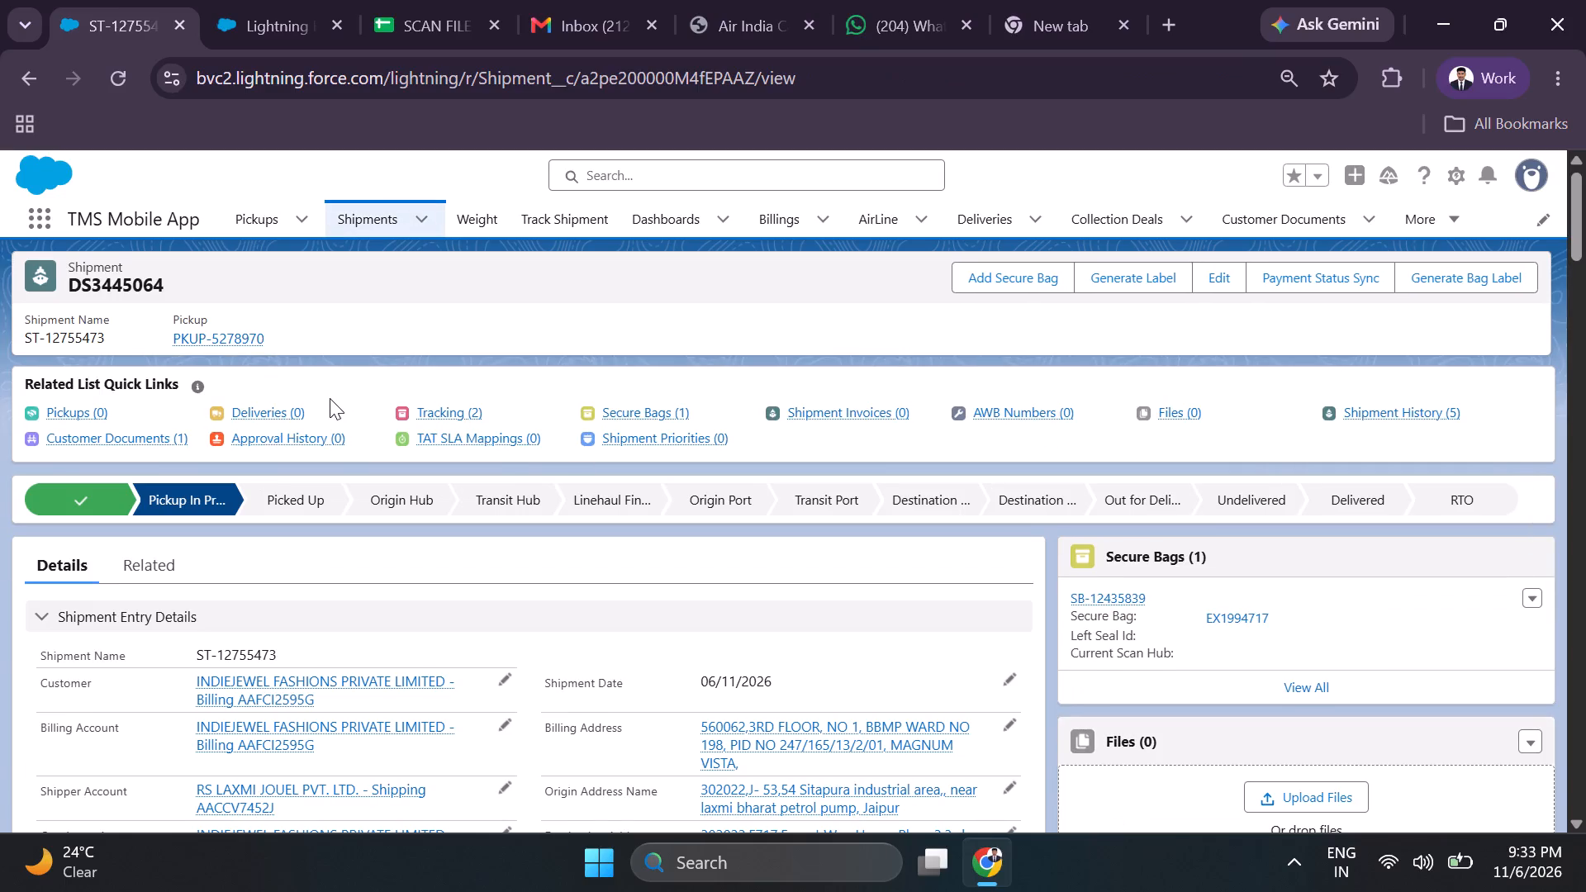
click(1107, 281)
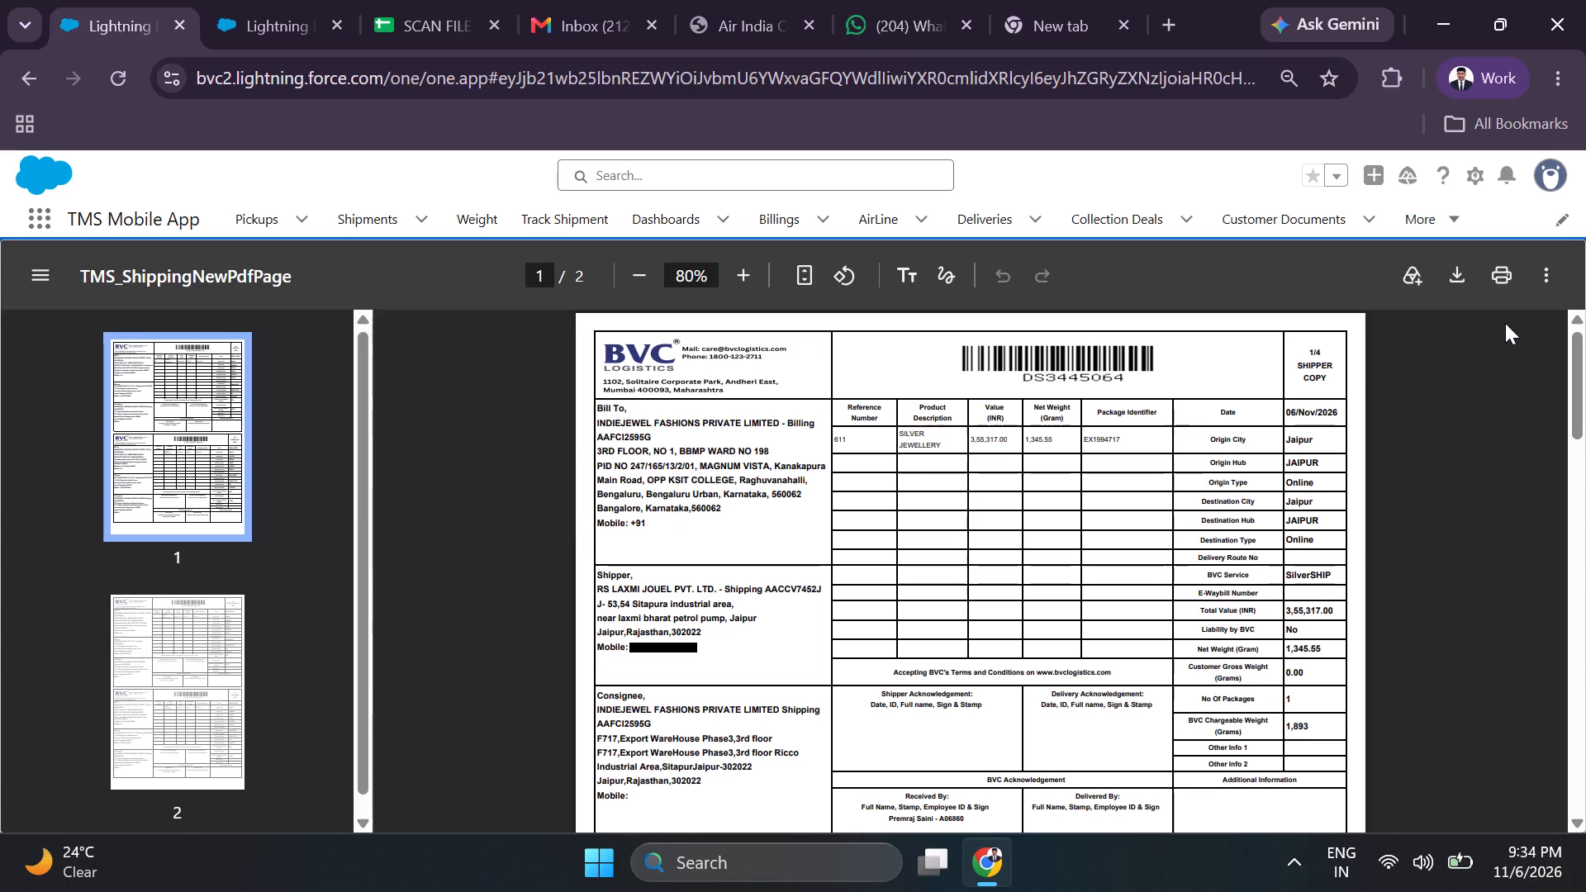
click(1495, 279)
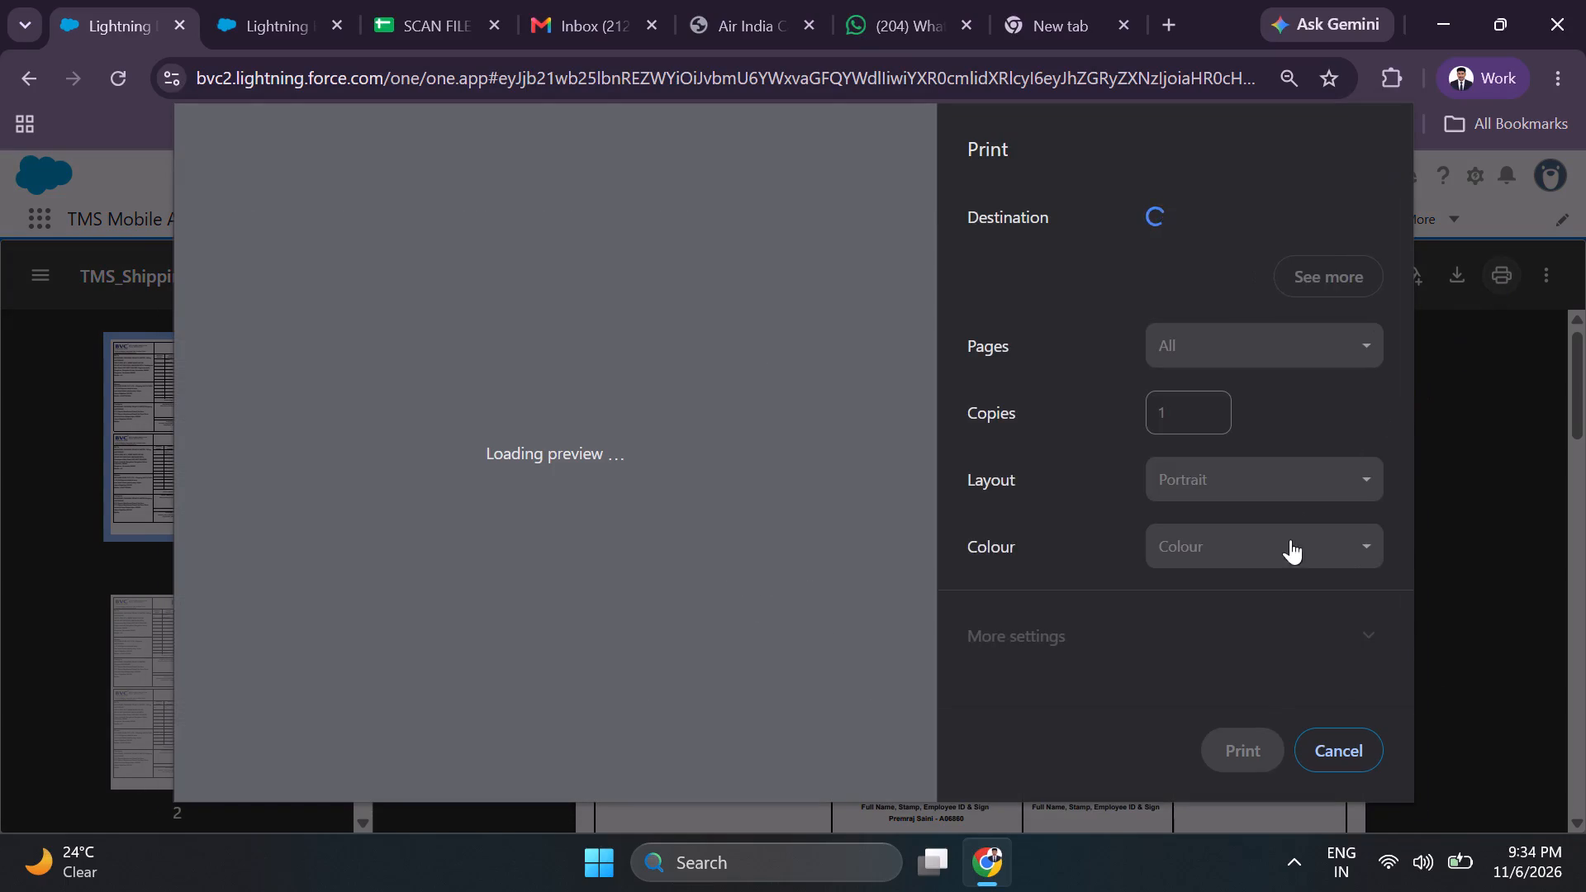
click(1227, 751)
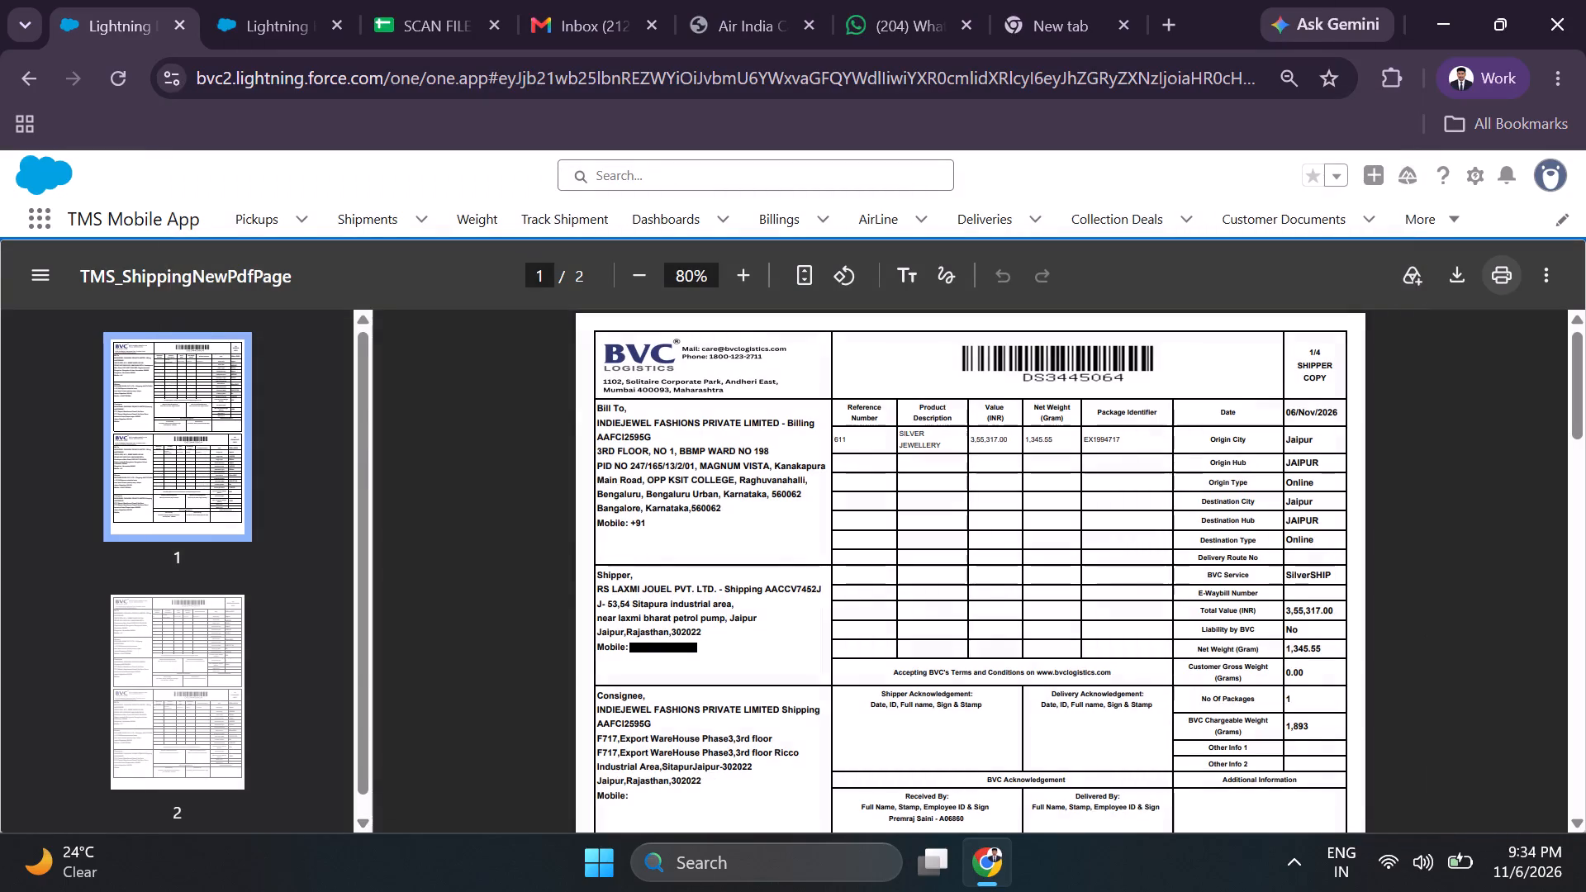
click(685, 187)
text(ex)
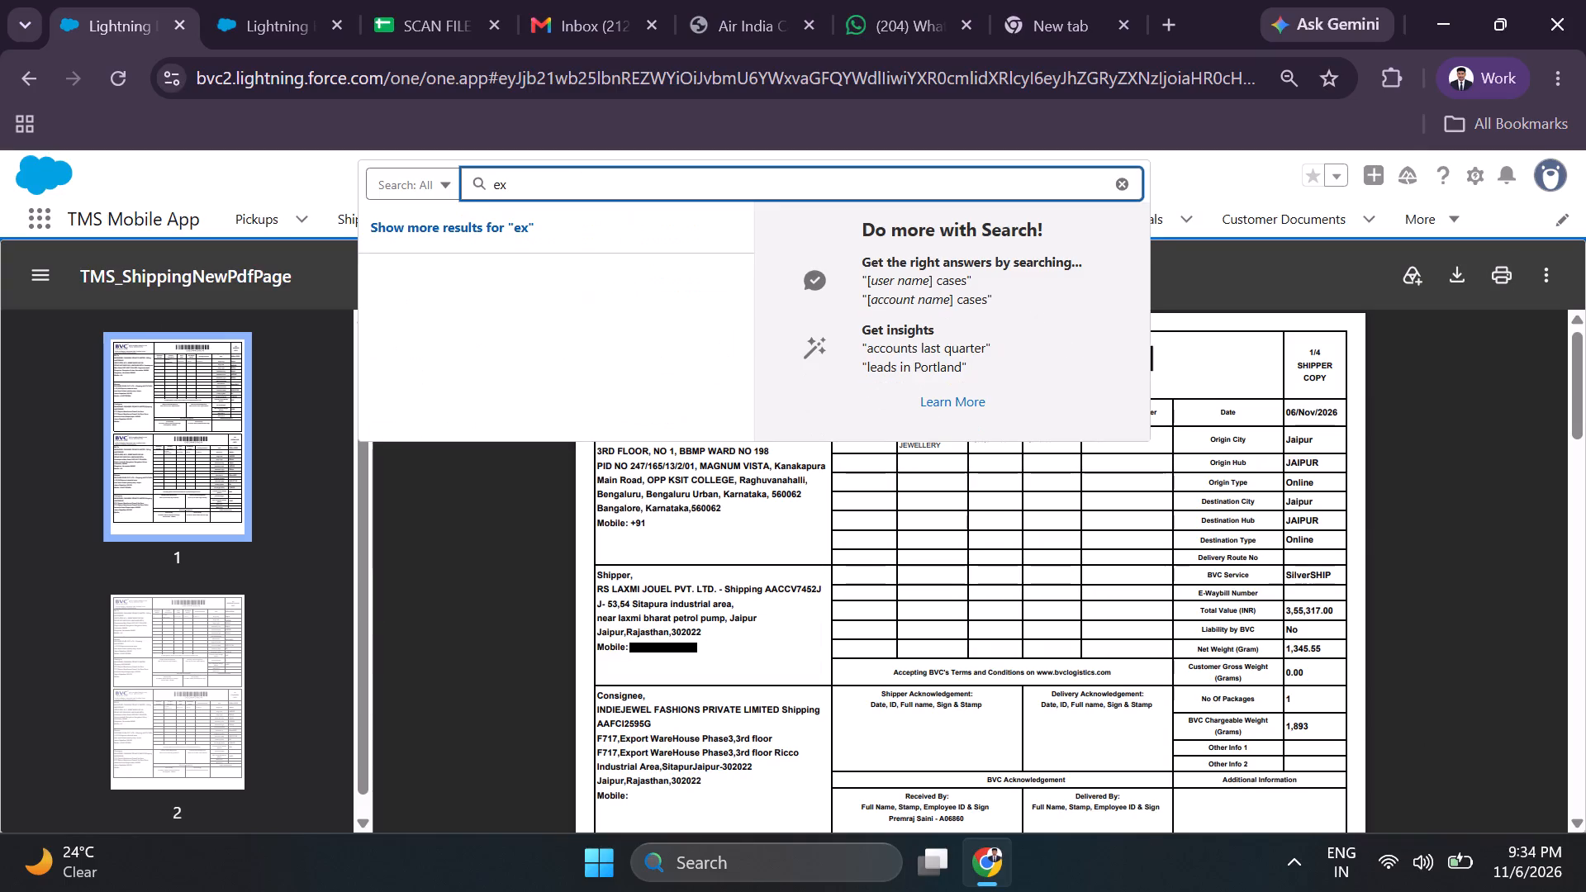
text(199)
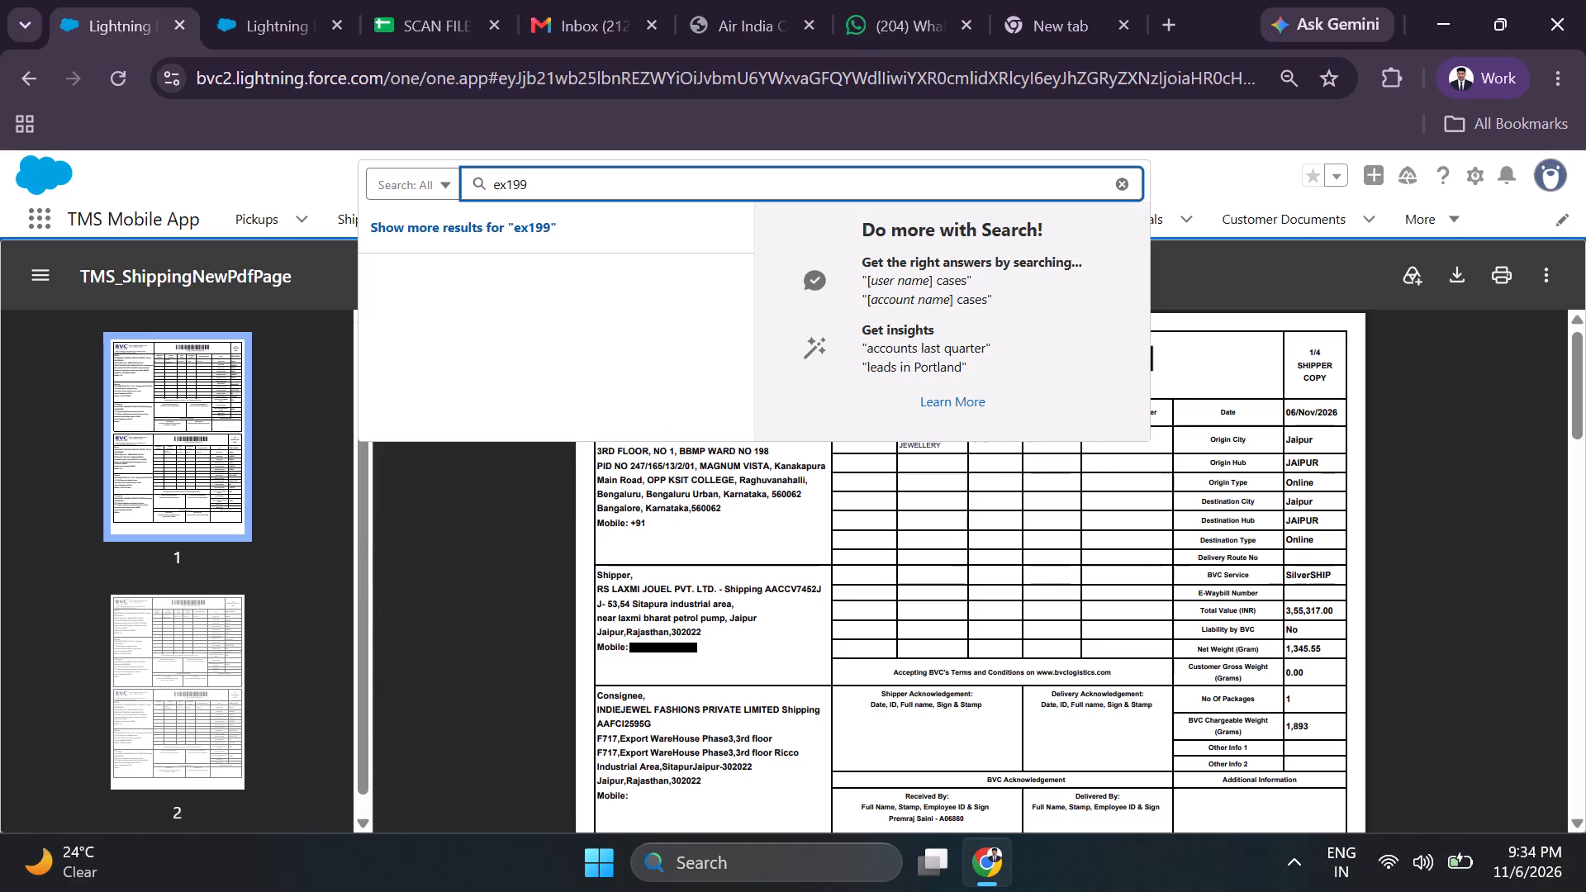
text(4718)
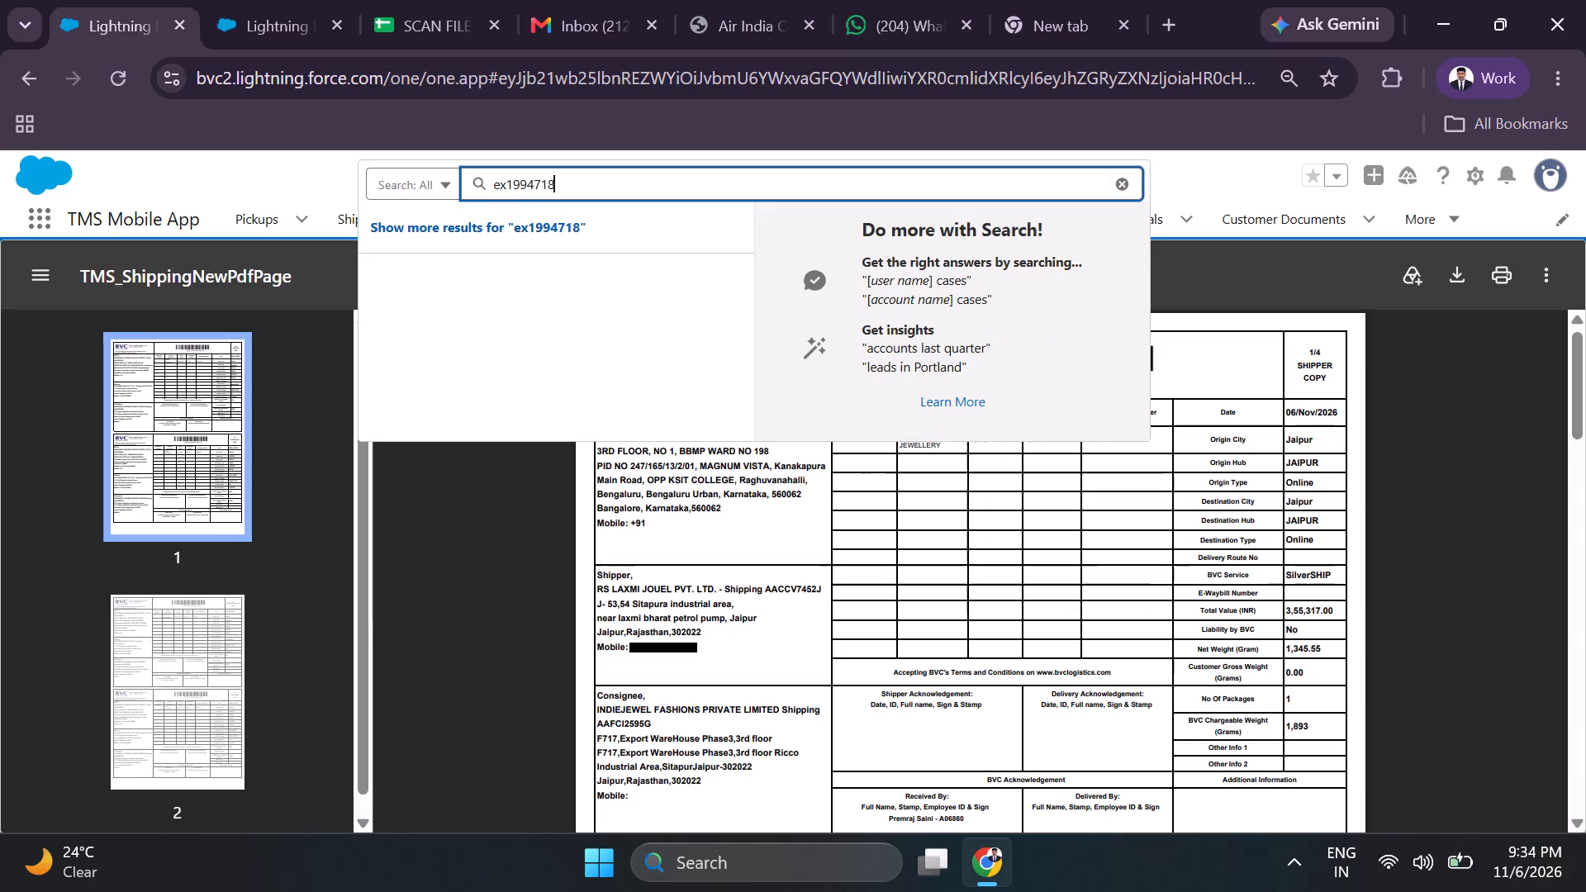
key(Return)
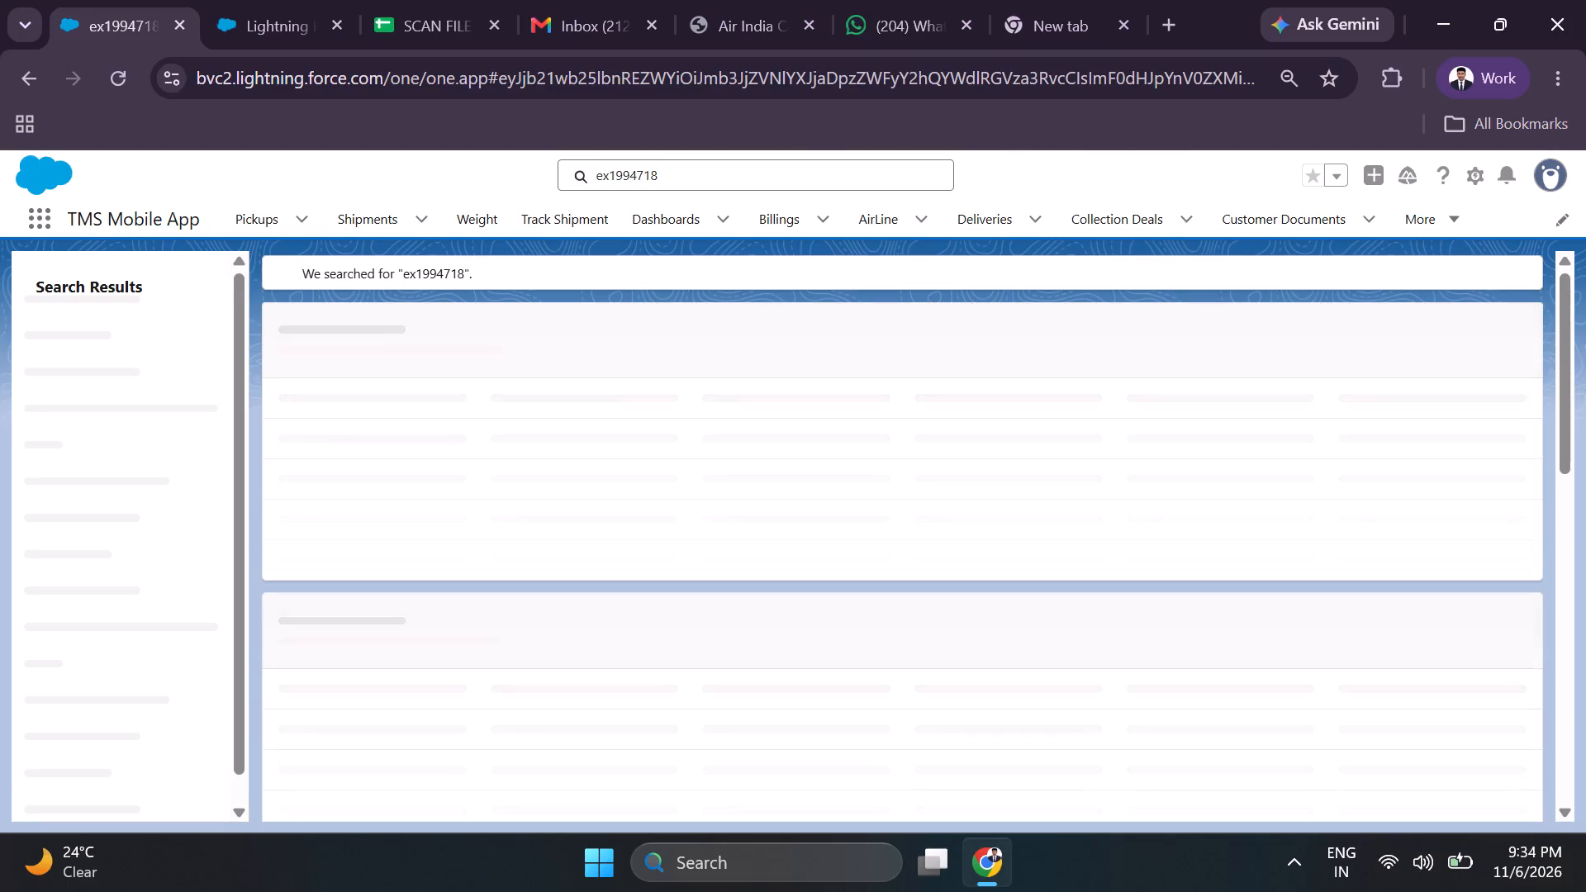
click(341, 397)
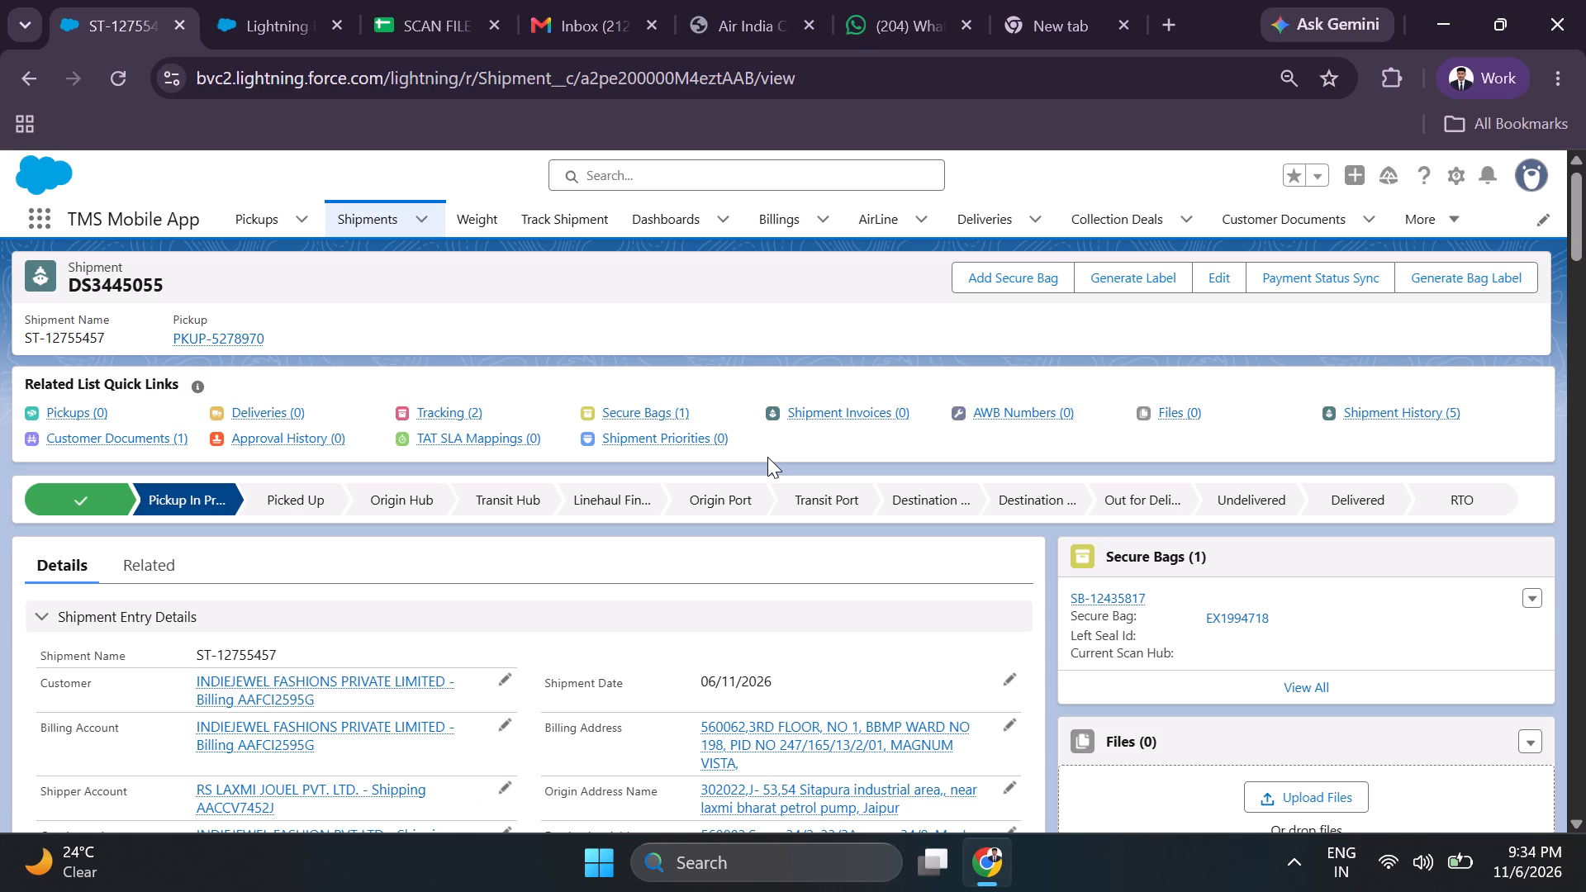
click(1151, 282)
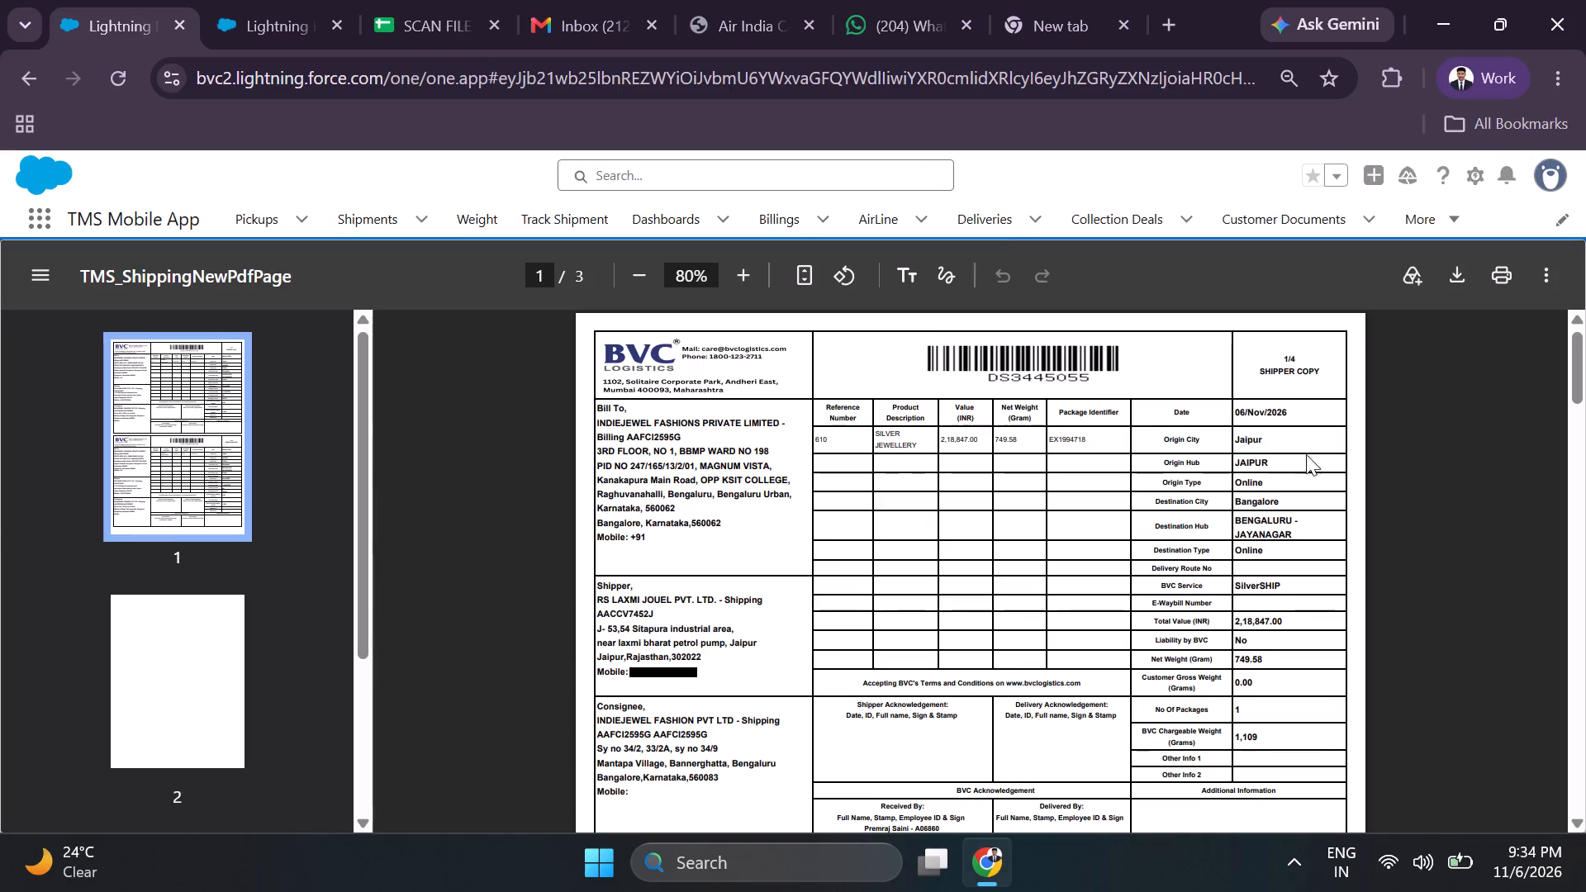
click(1507, 276)
click(1237, 738)
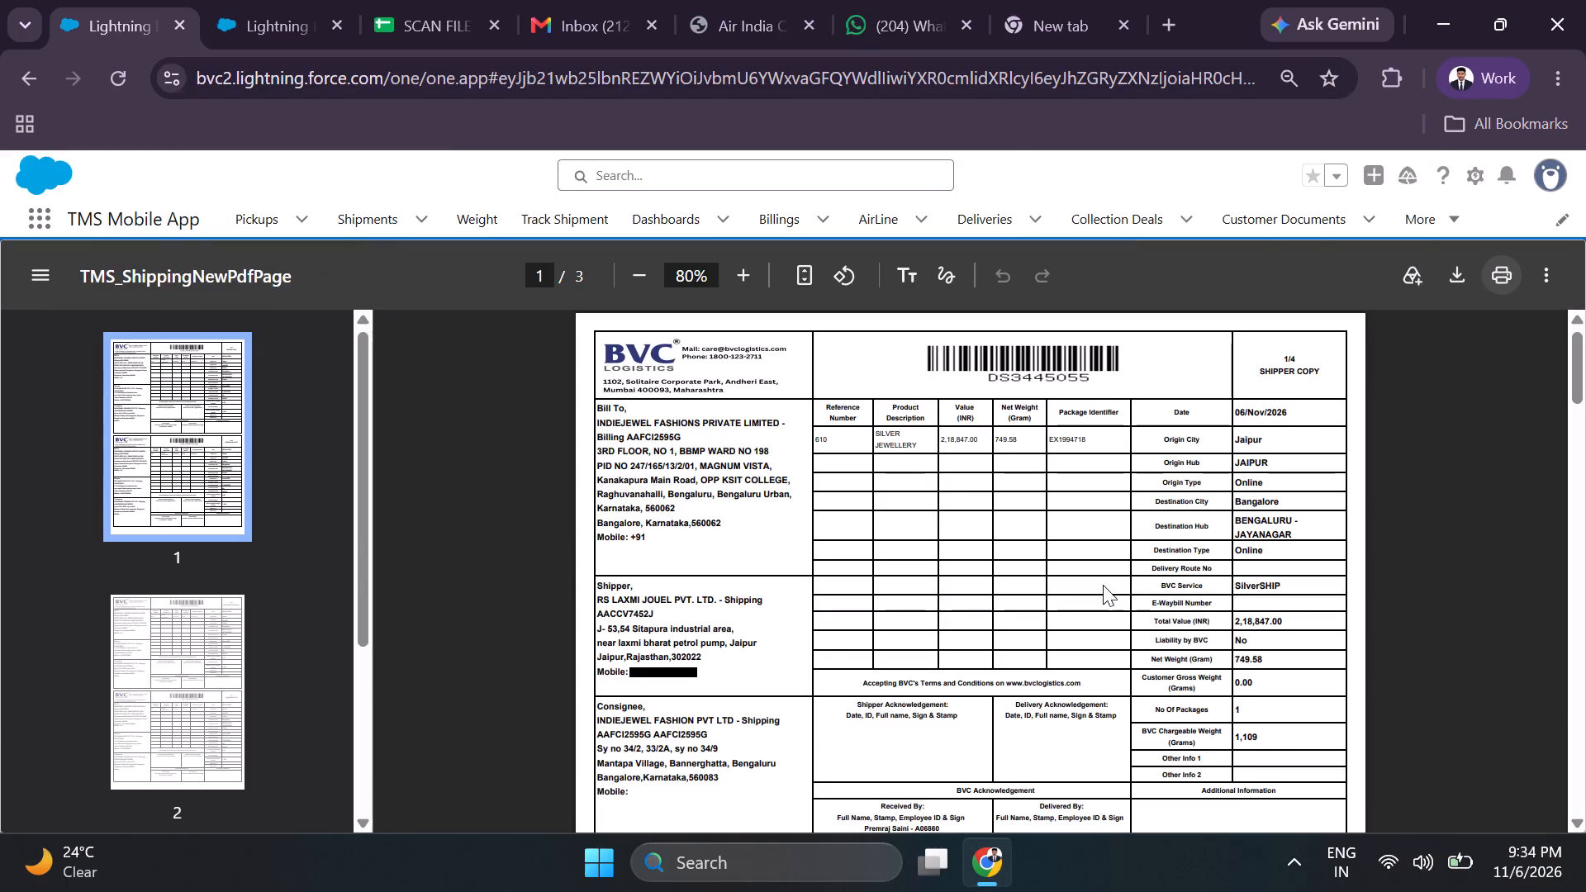
click(675, 173)
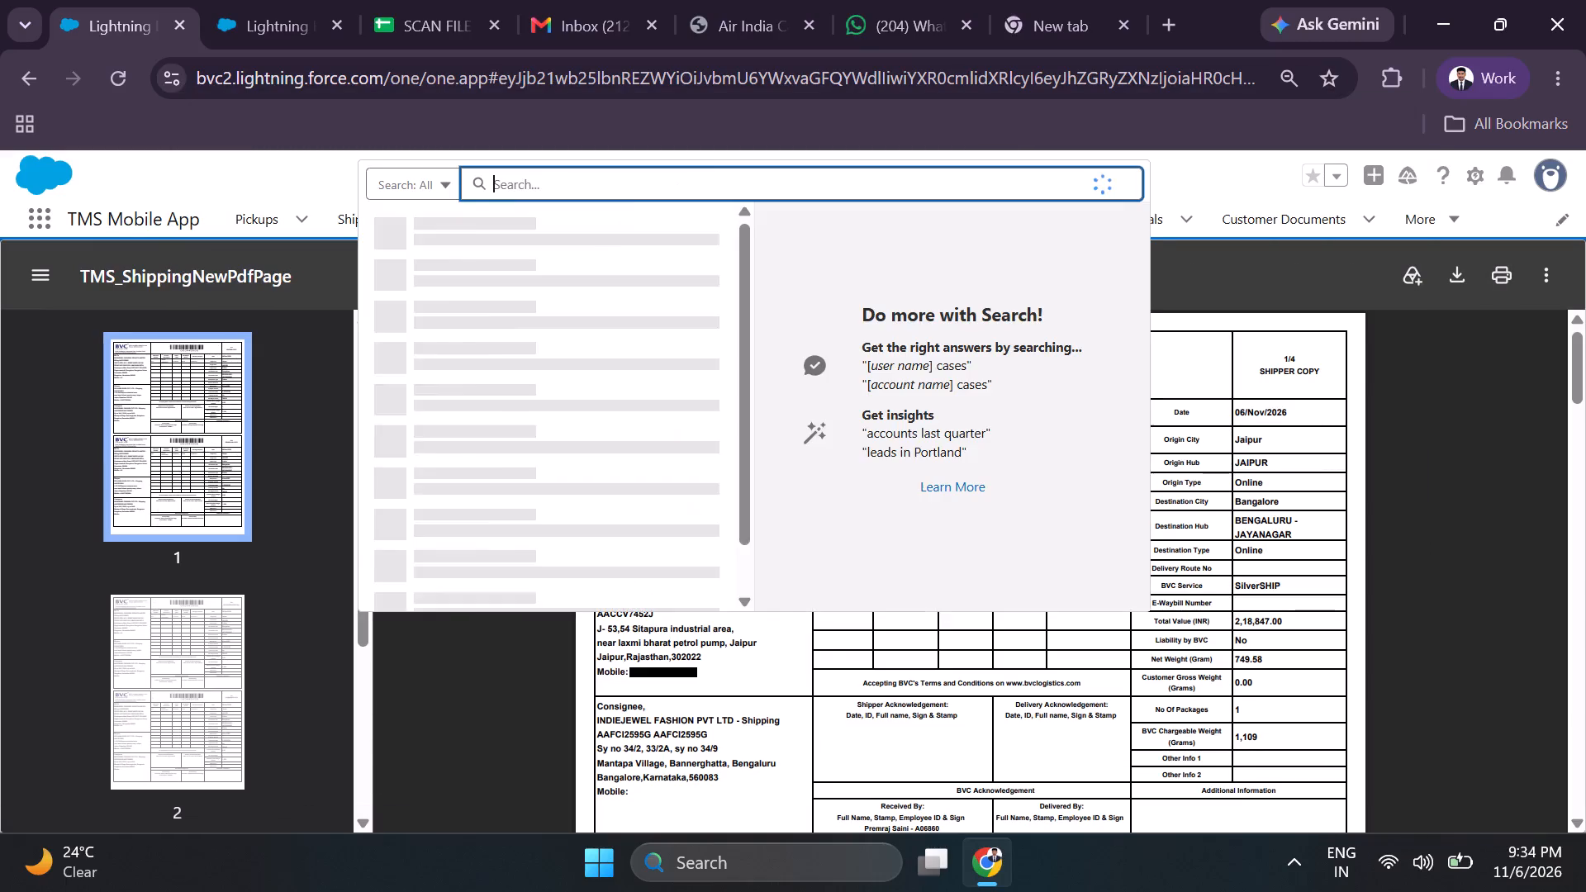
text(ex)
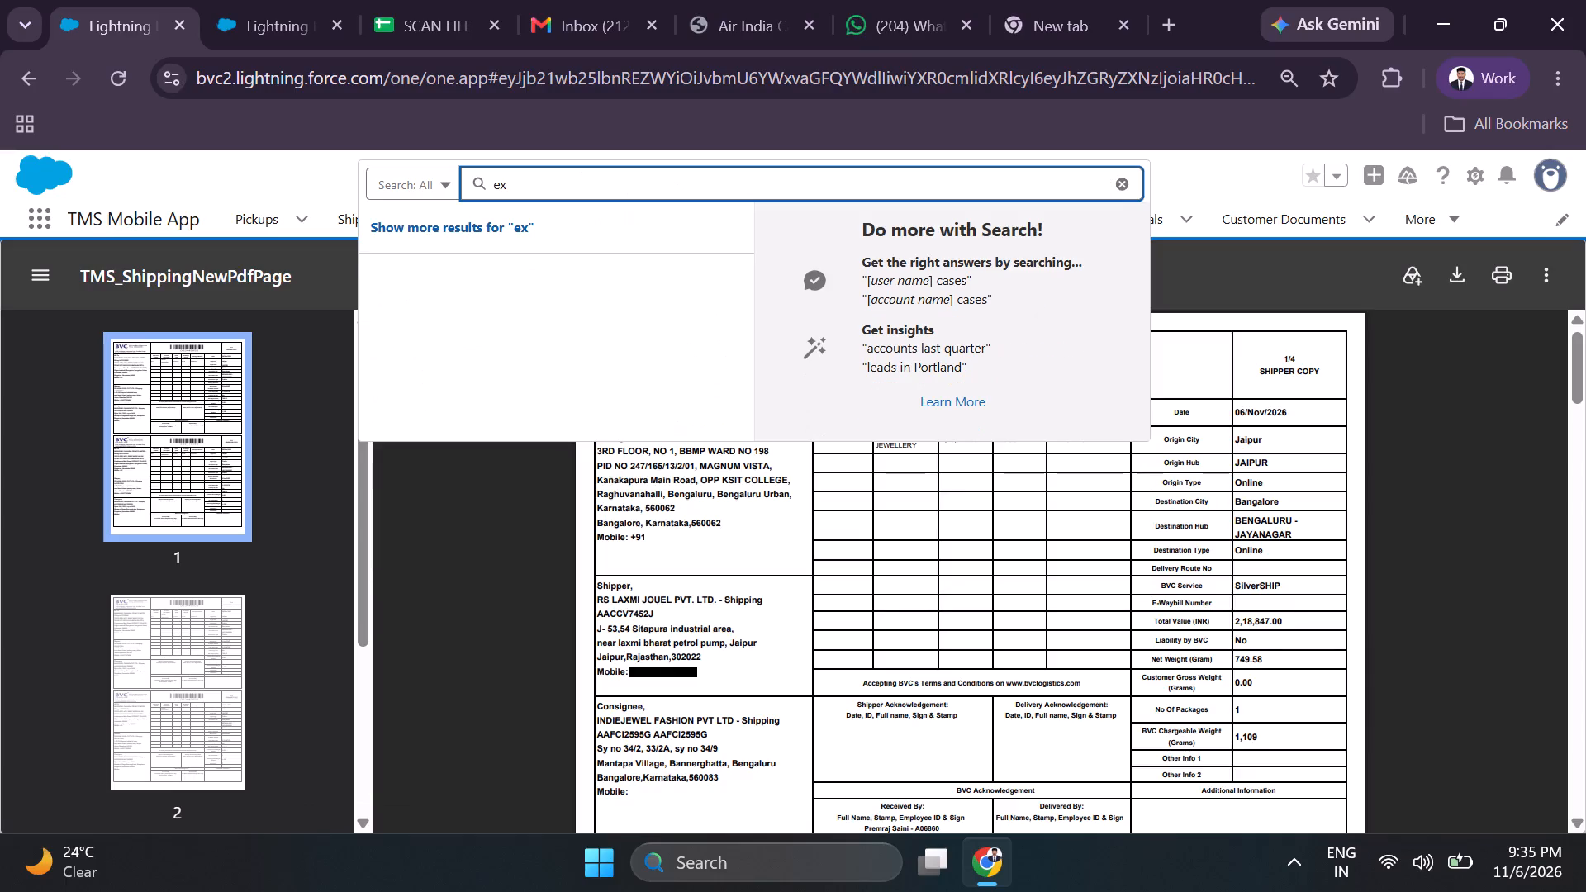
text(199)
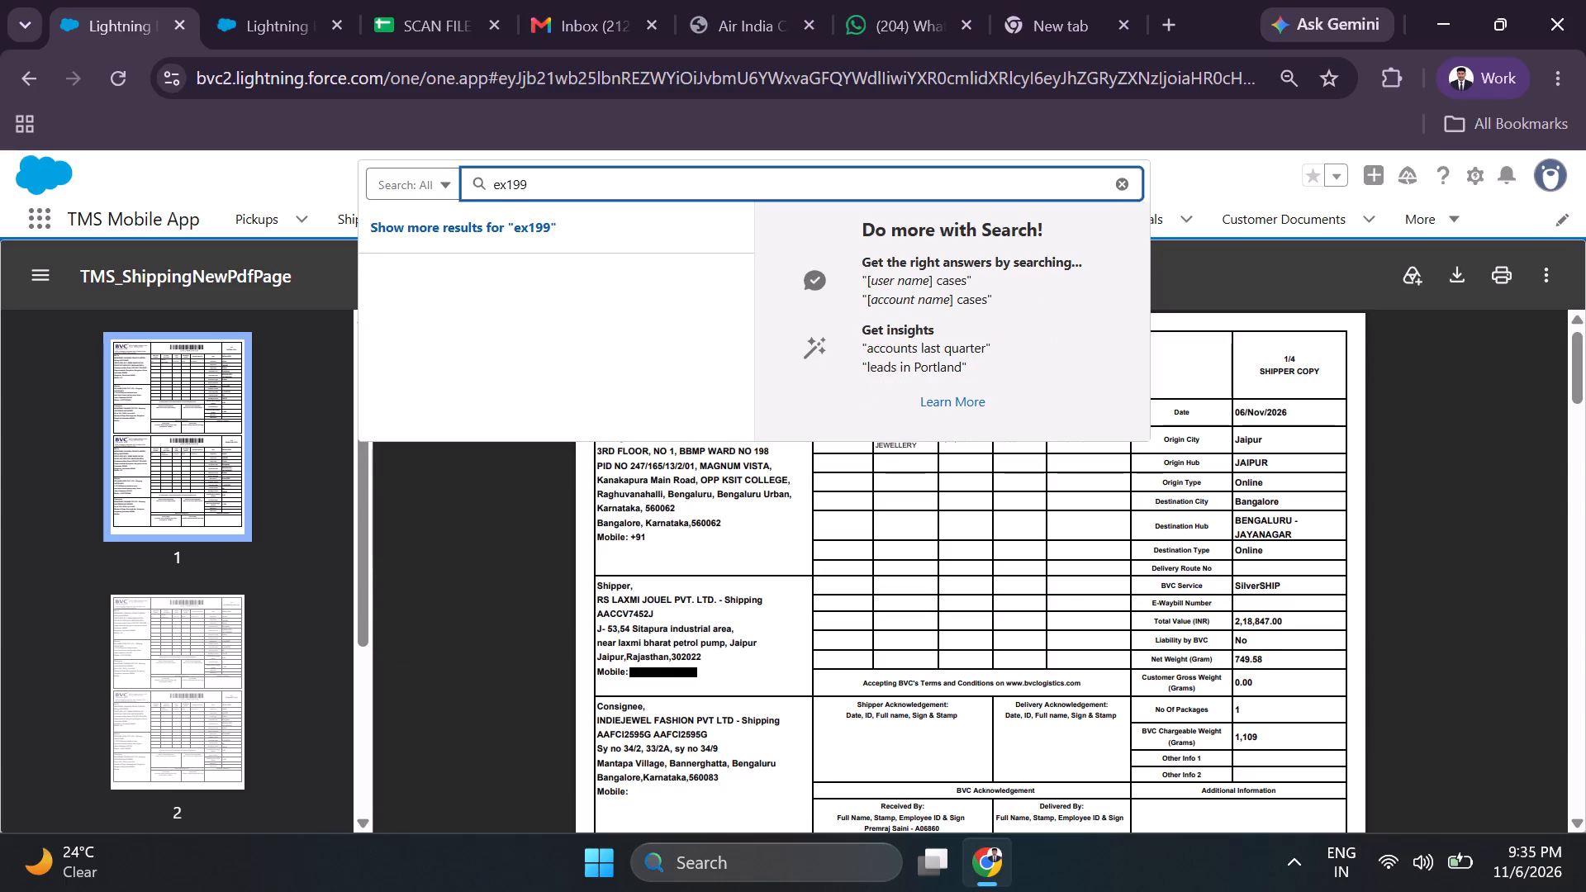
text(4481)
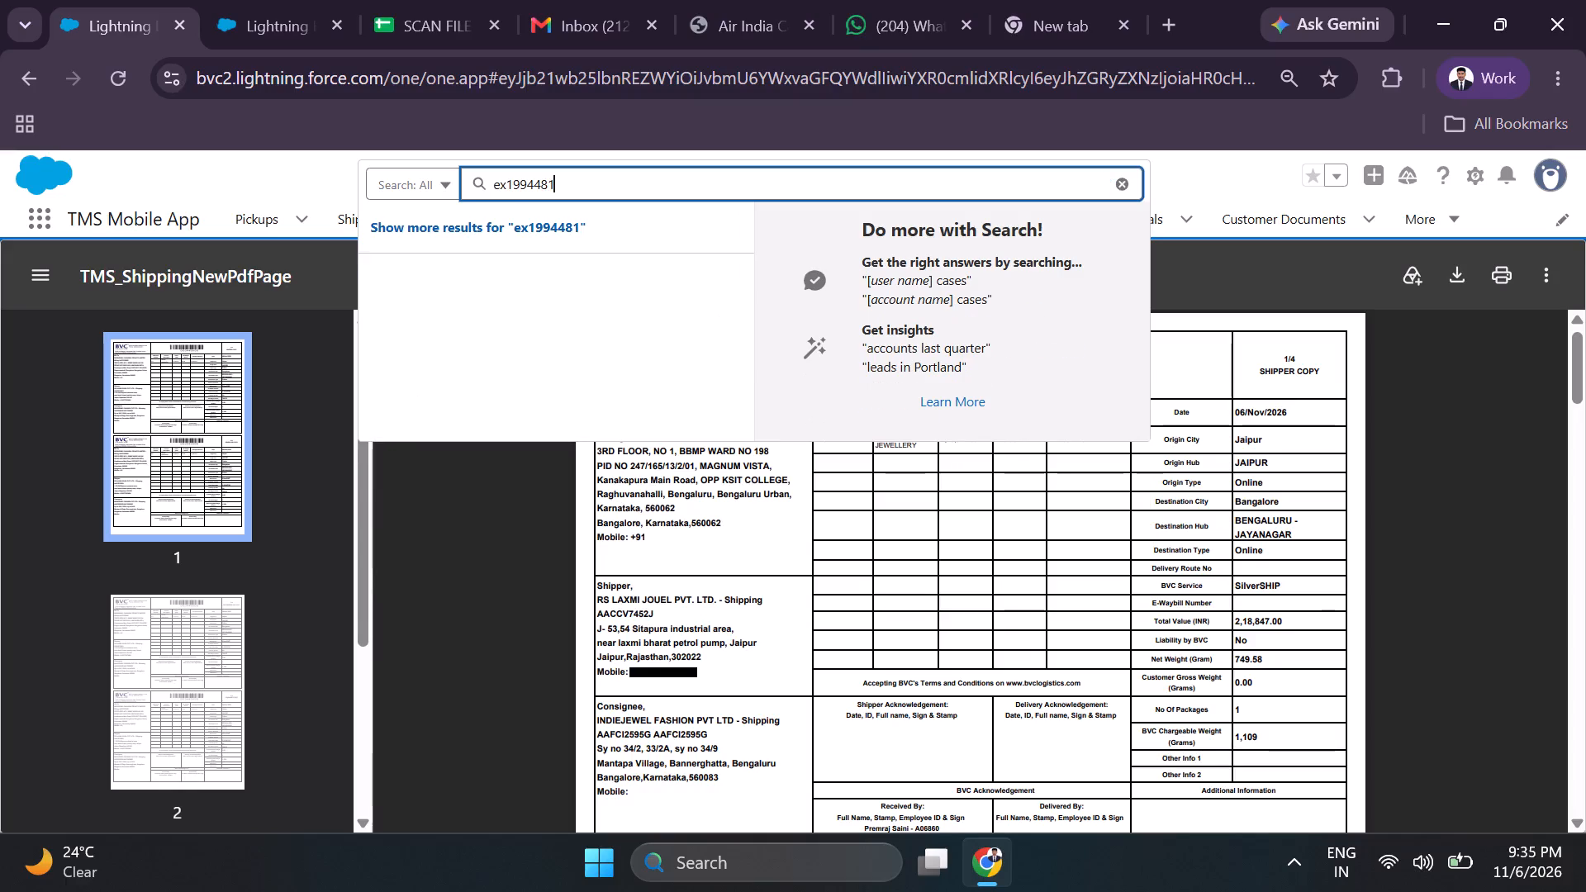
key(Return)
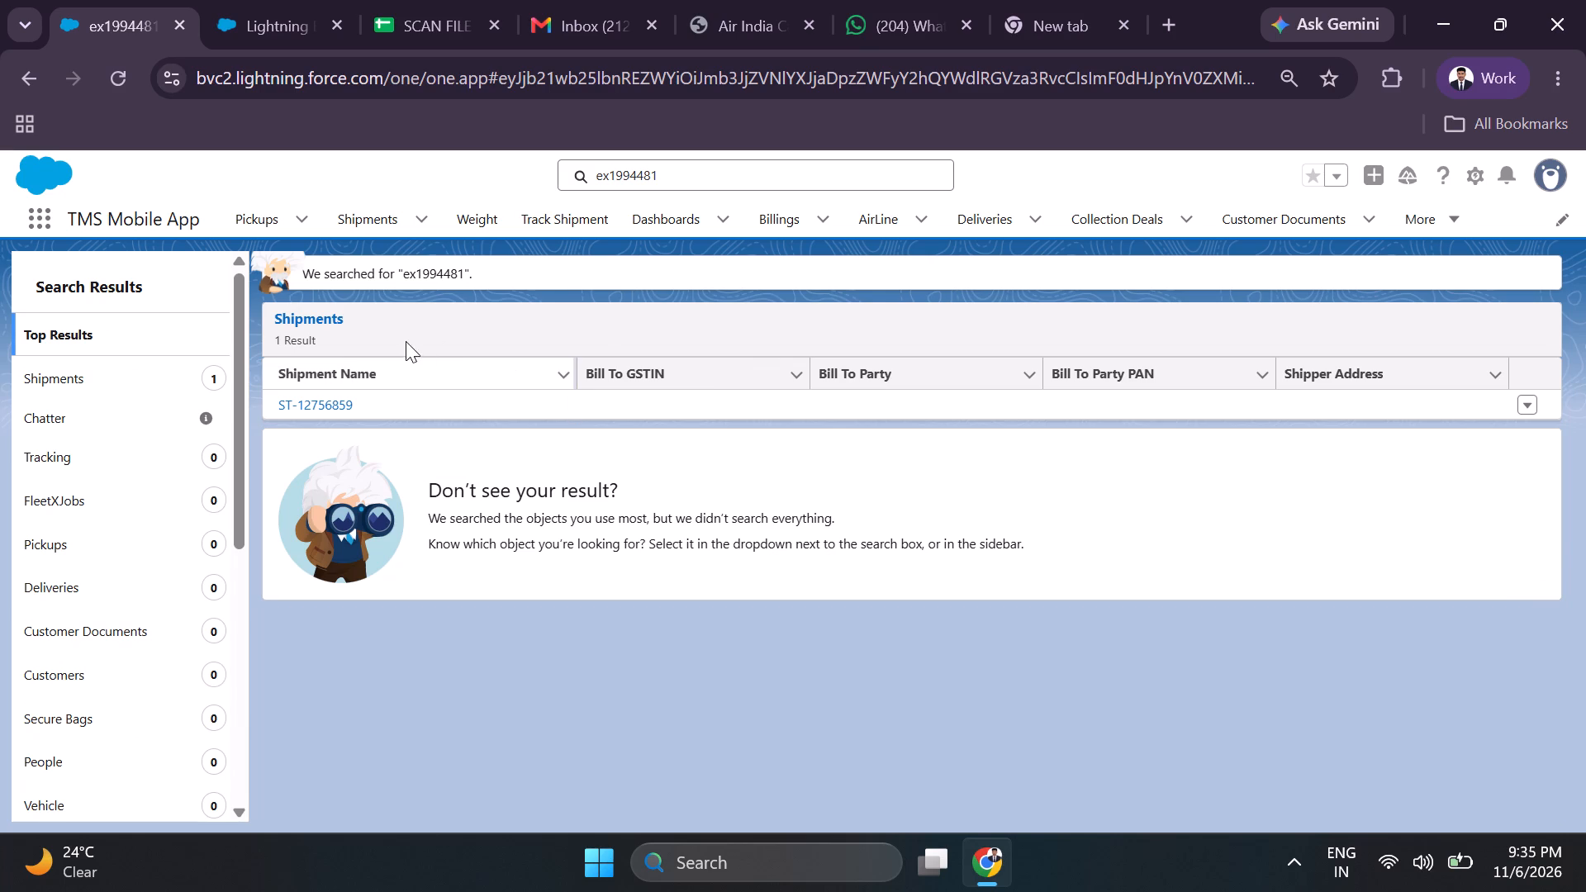
click(340, 406)
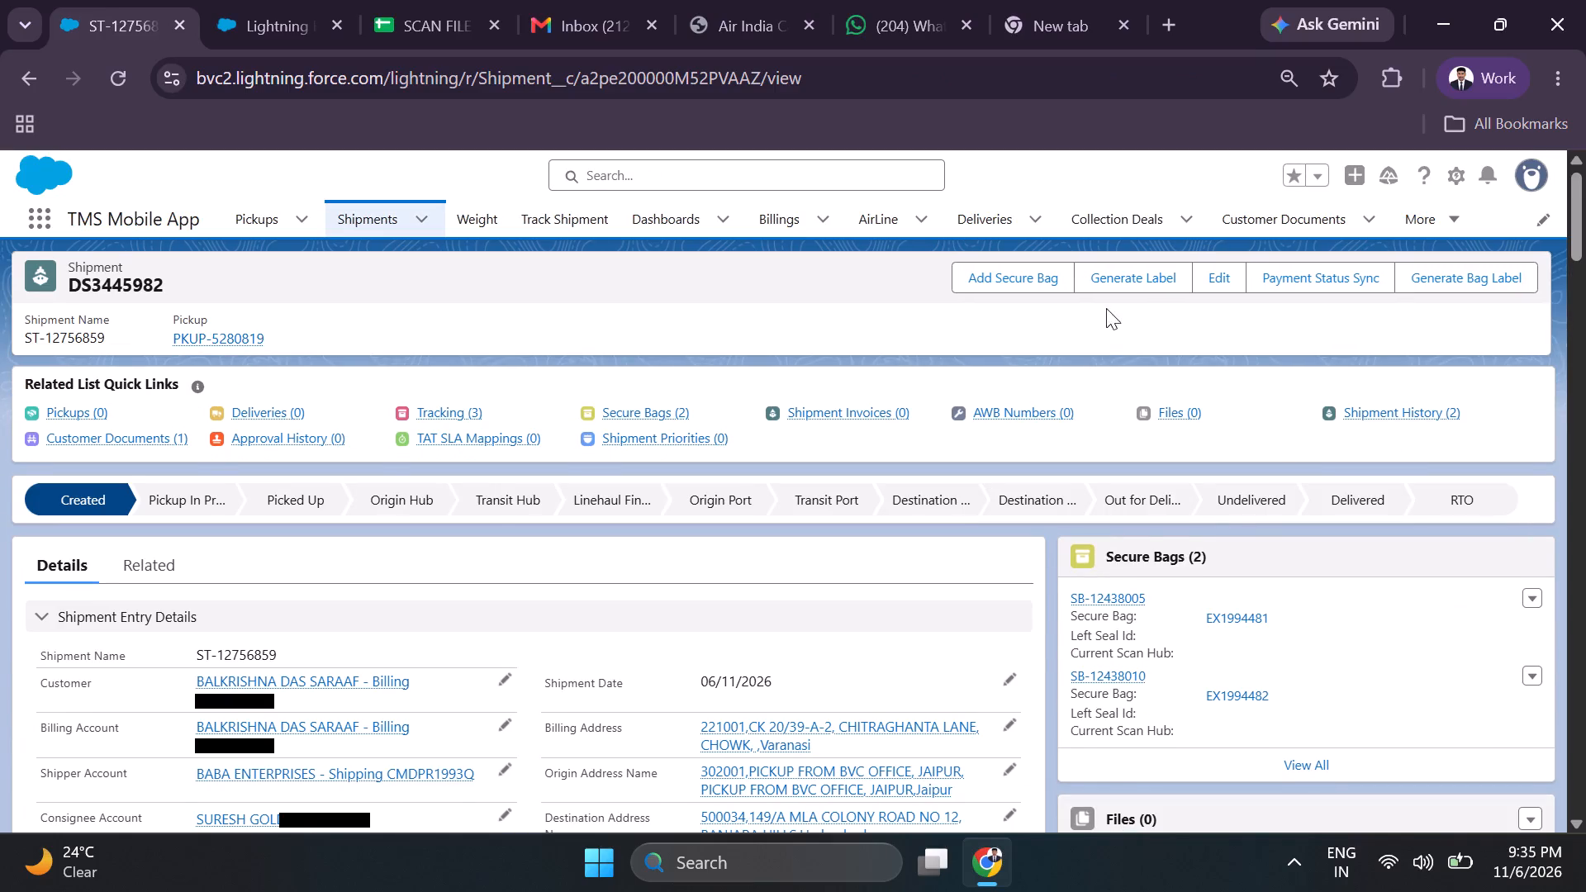
click(1122, 281)
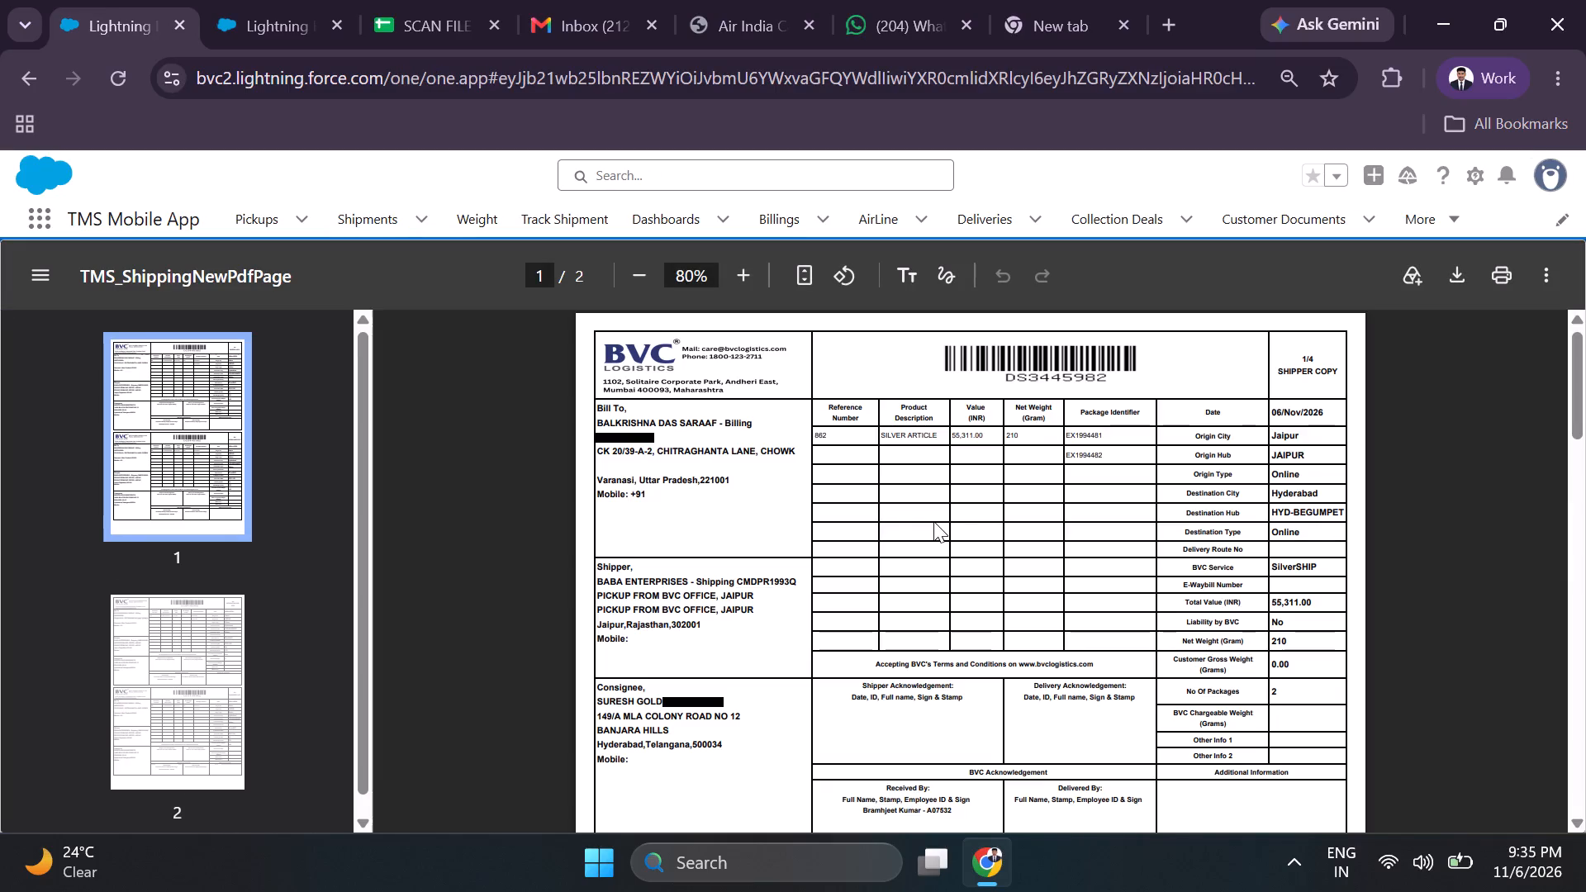
click(1512, 273)
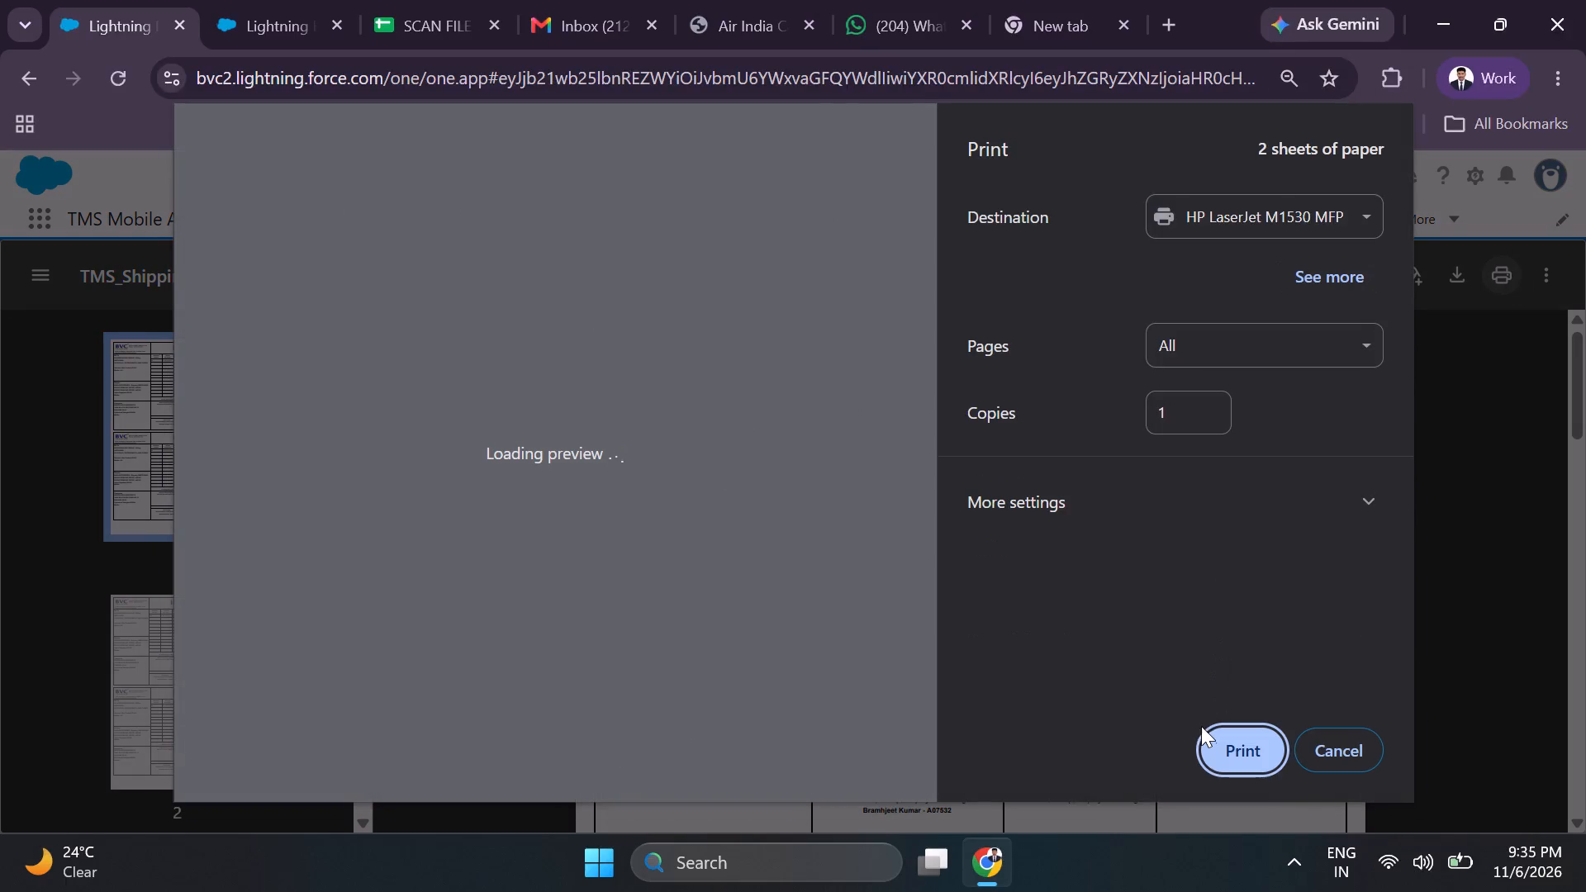
key(Return)
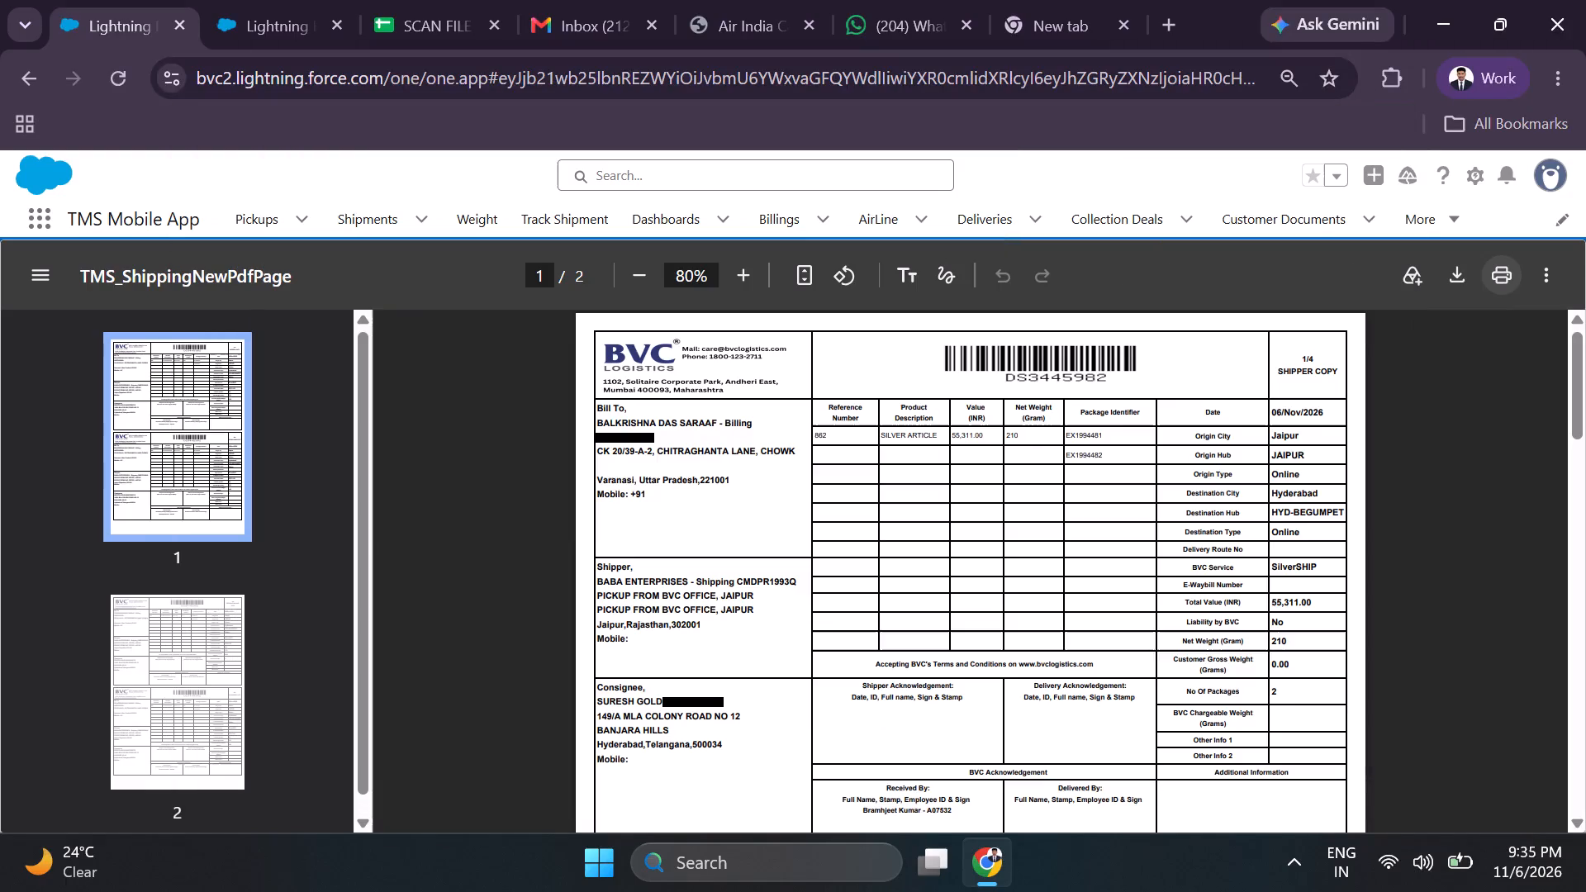
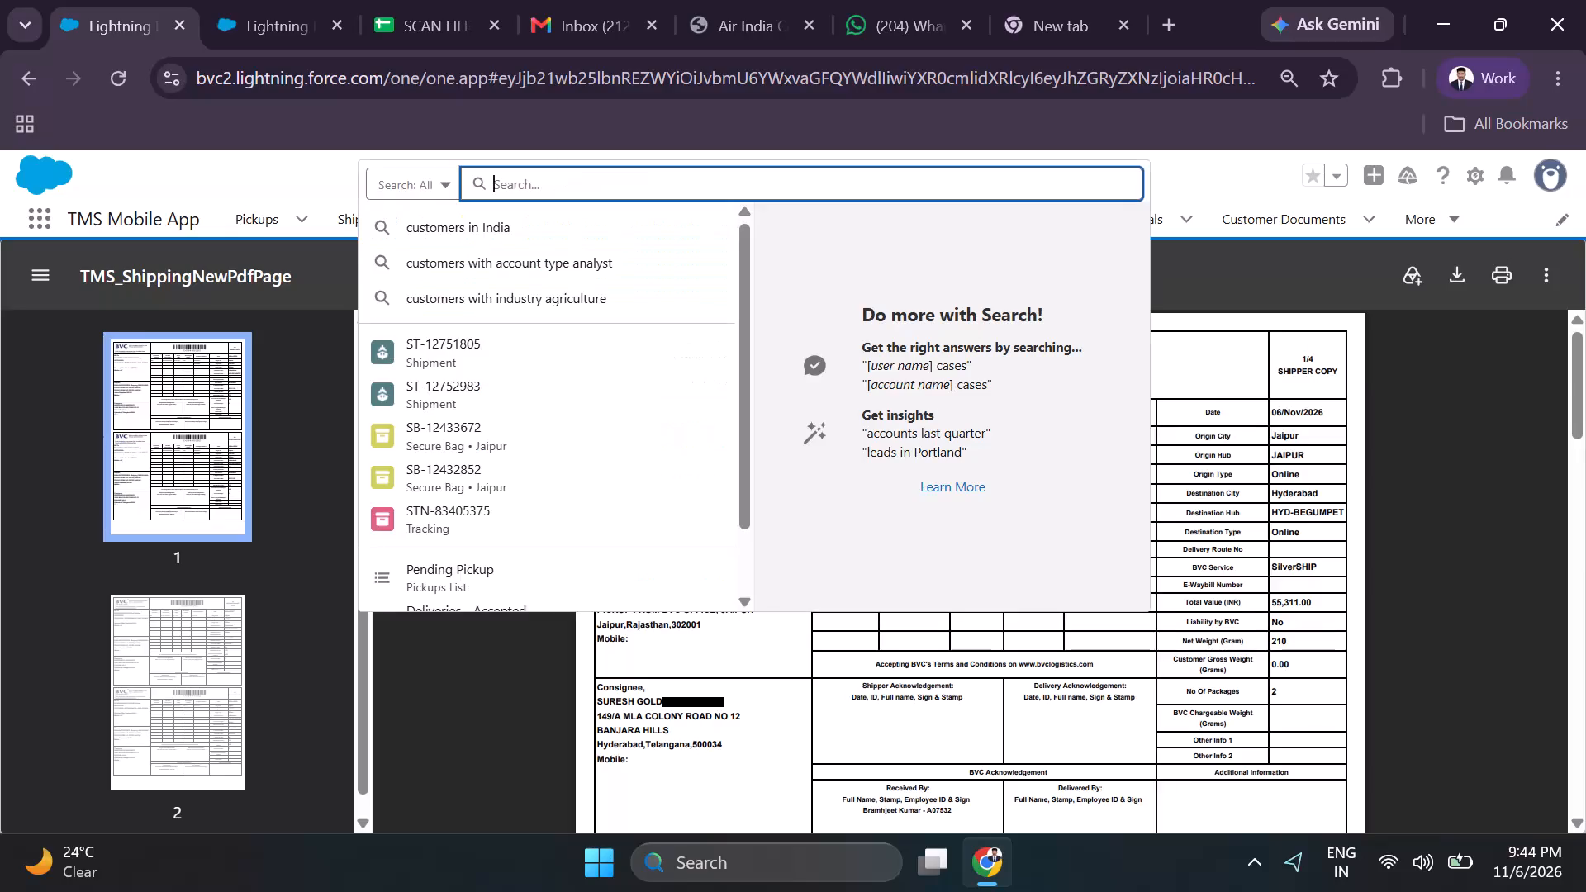
key(b)
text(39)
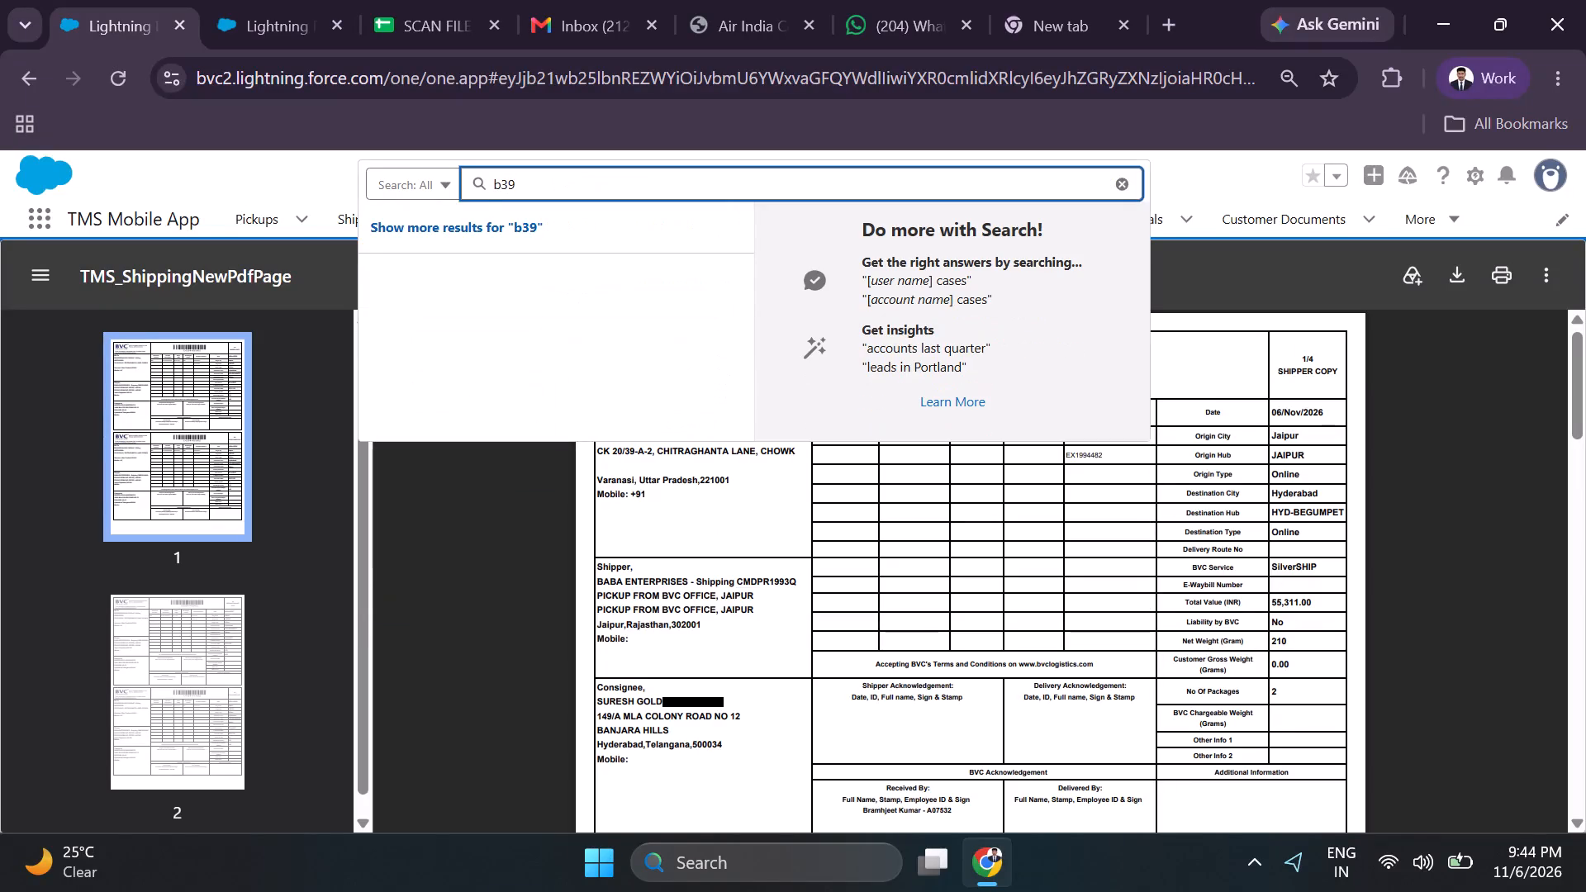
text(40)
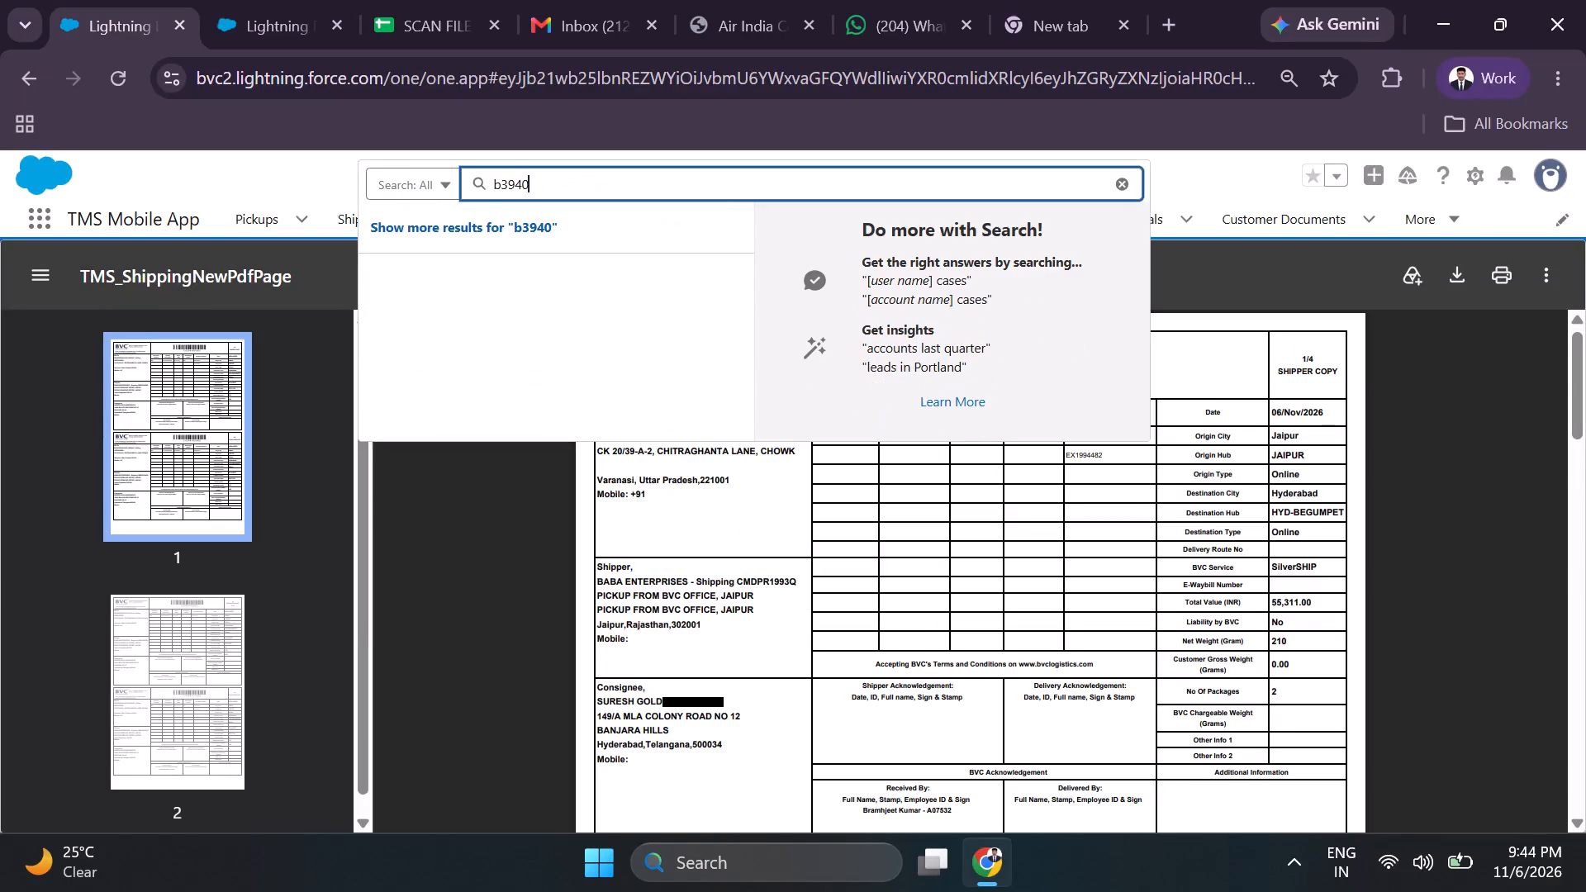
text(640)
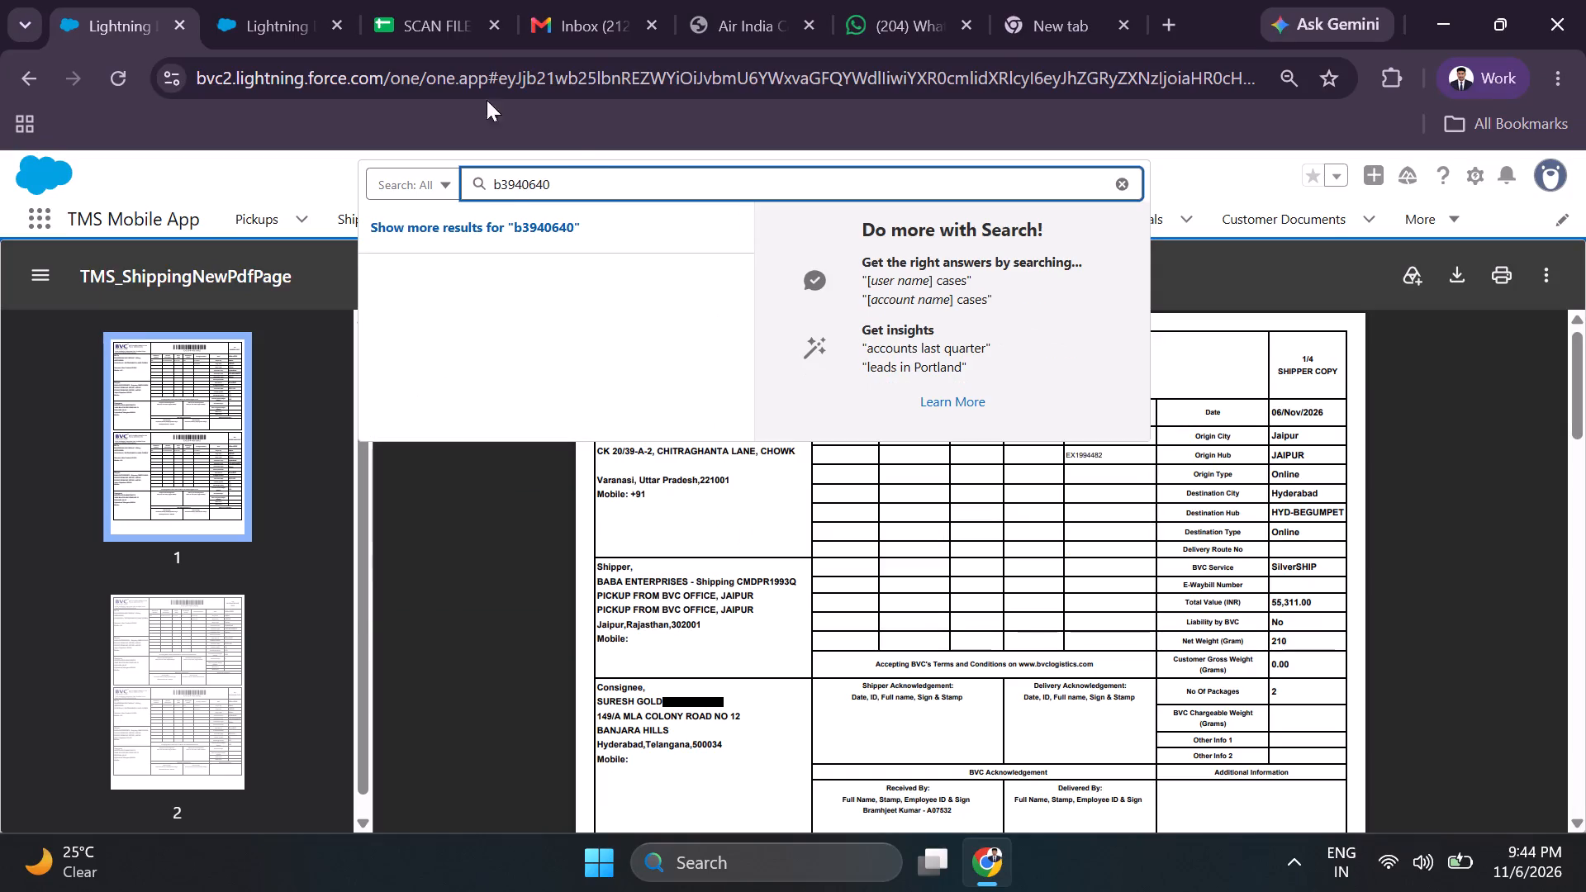
click(525, 222)
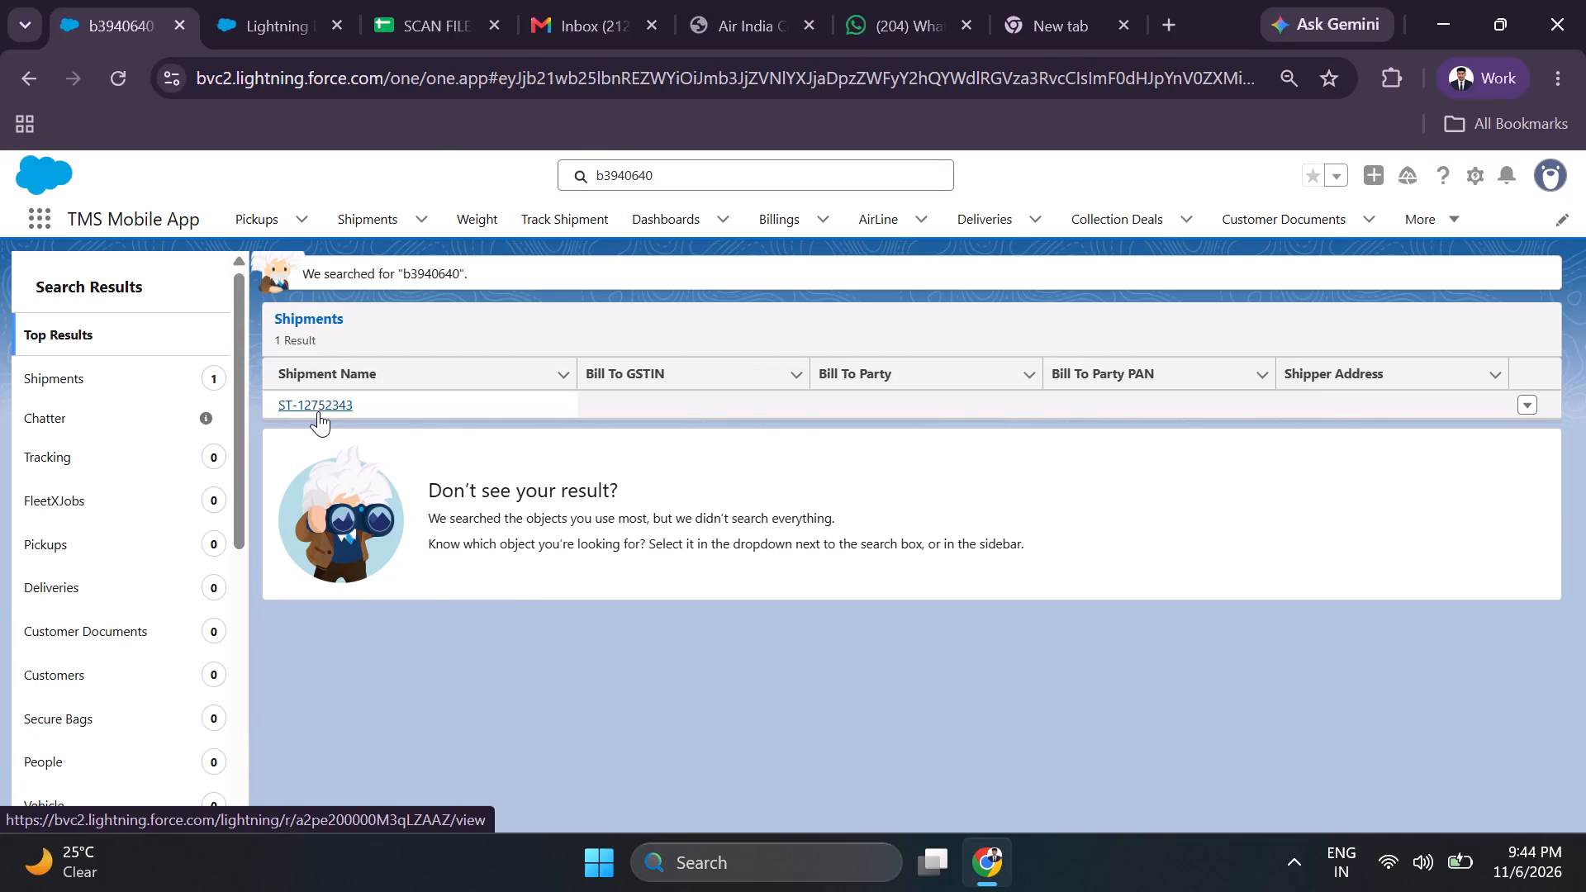
click(318, 411)
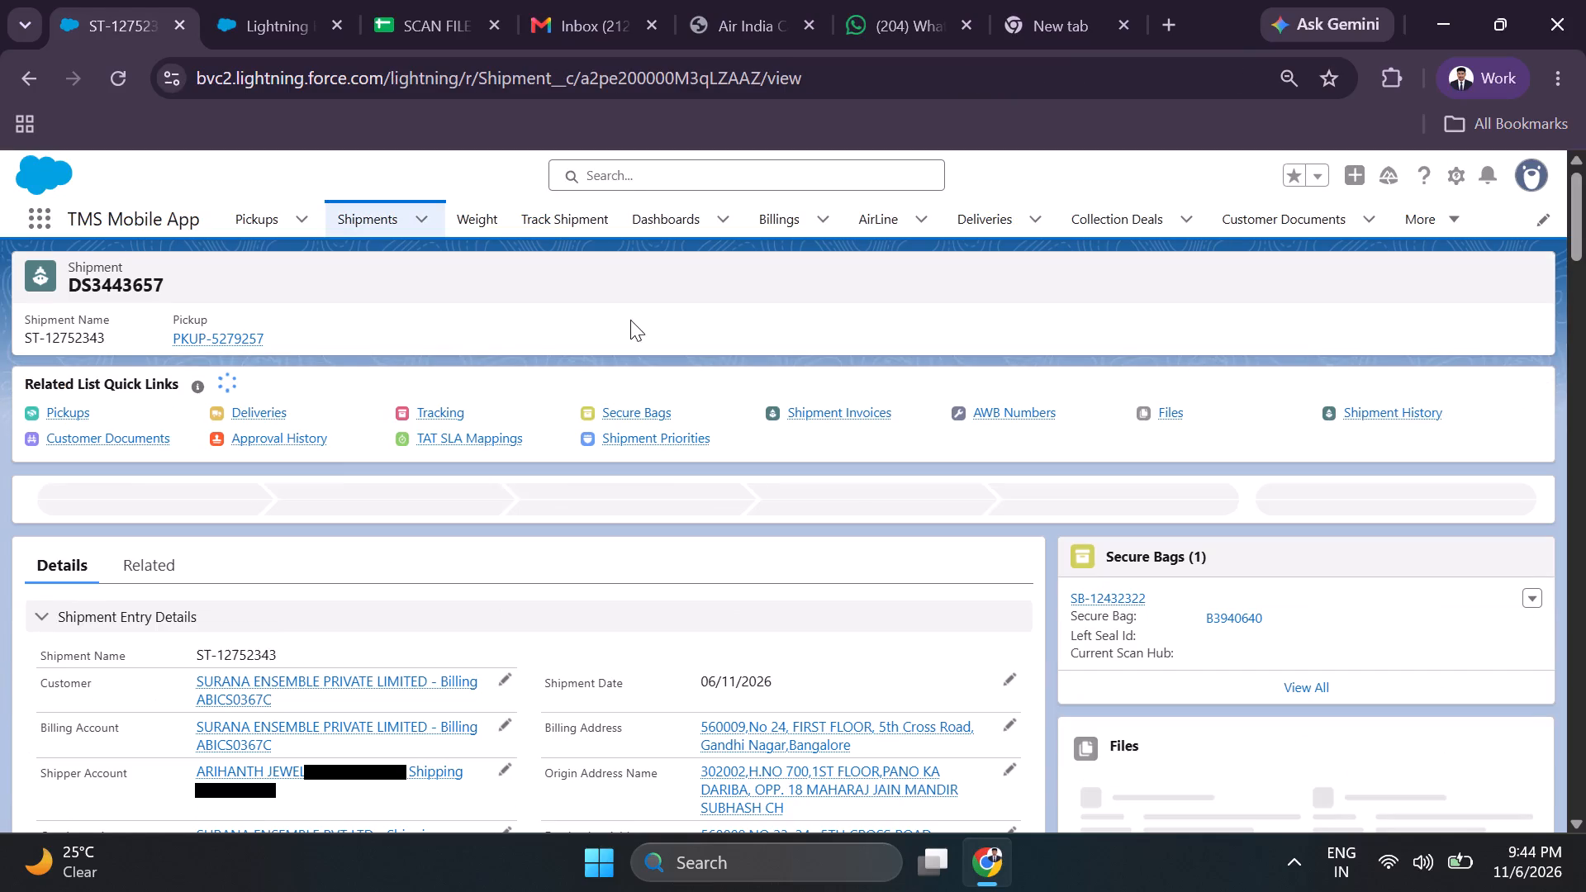
click(1110, 267)
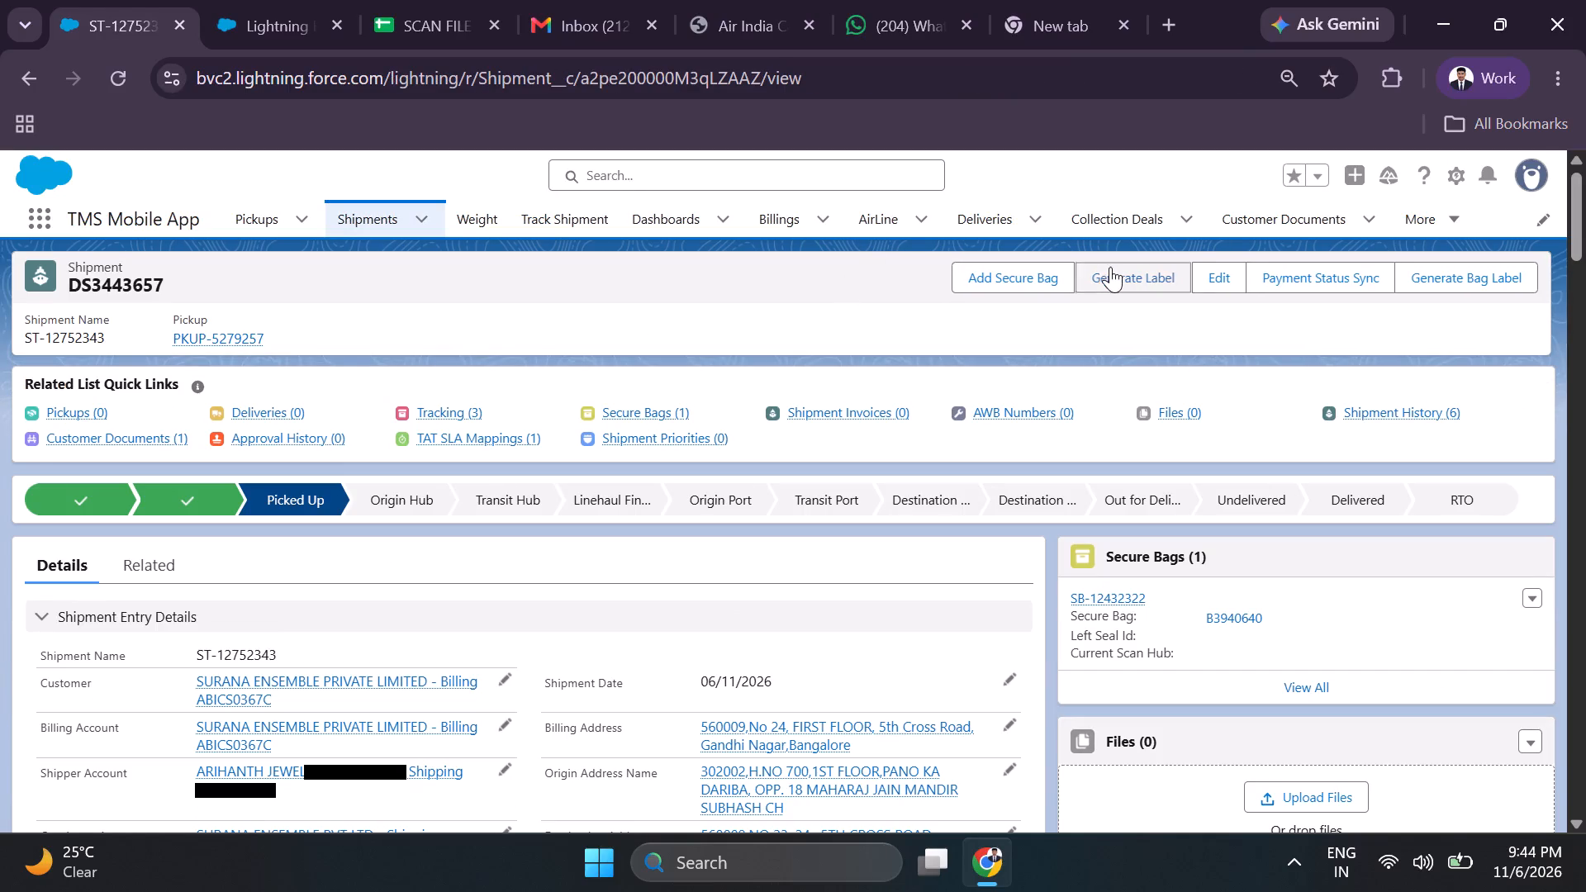
click(1127, 480)
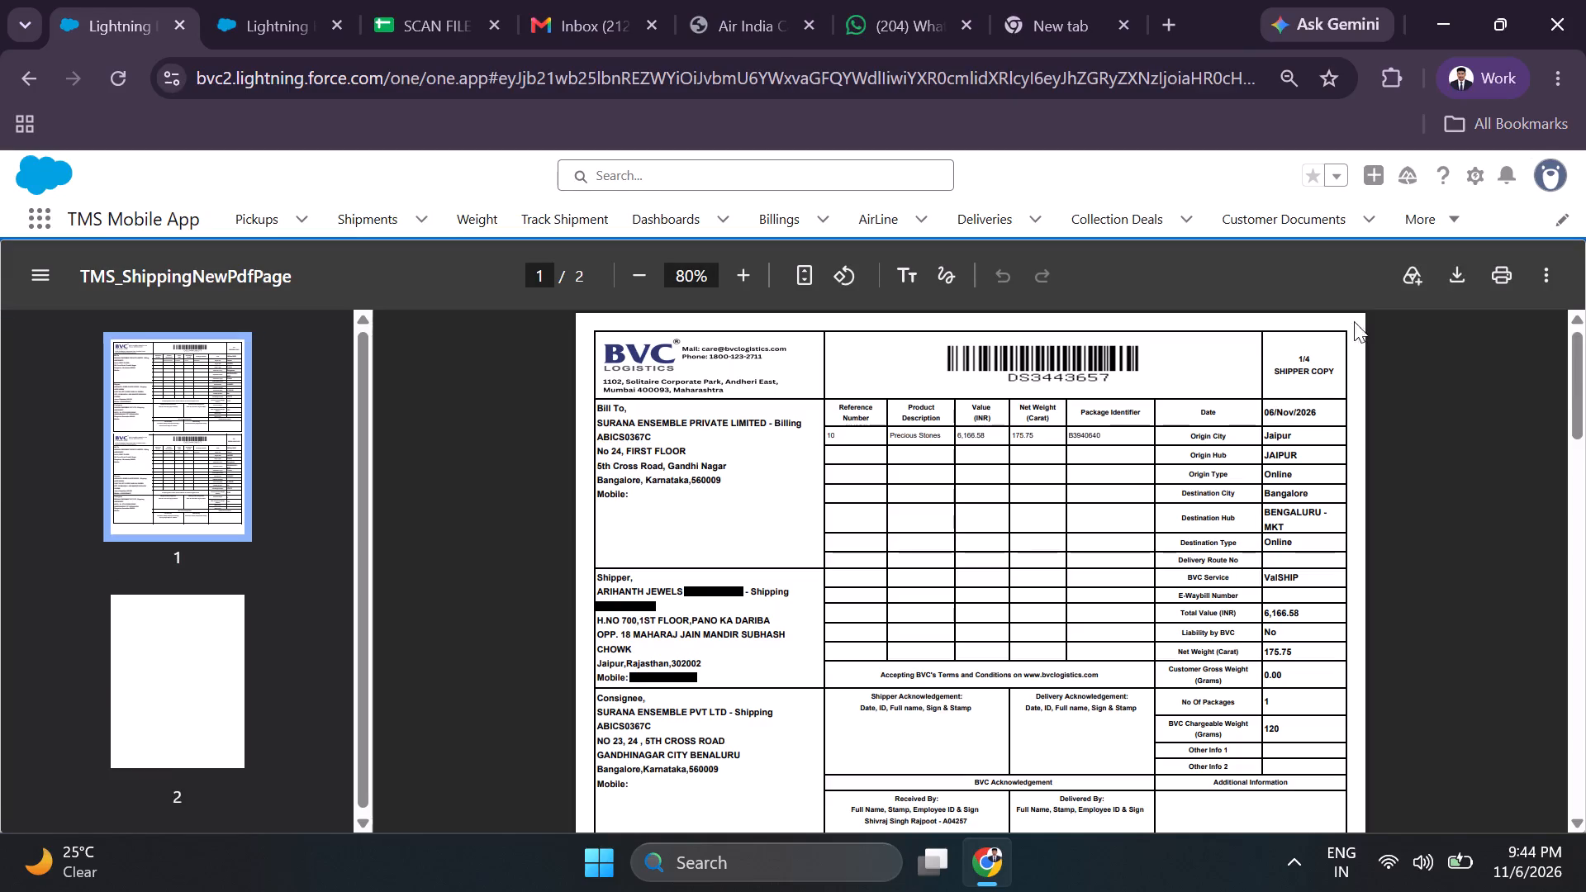
click(1490, 282)
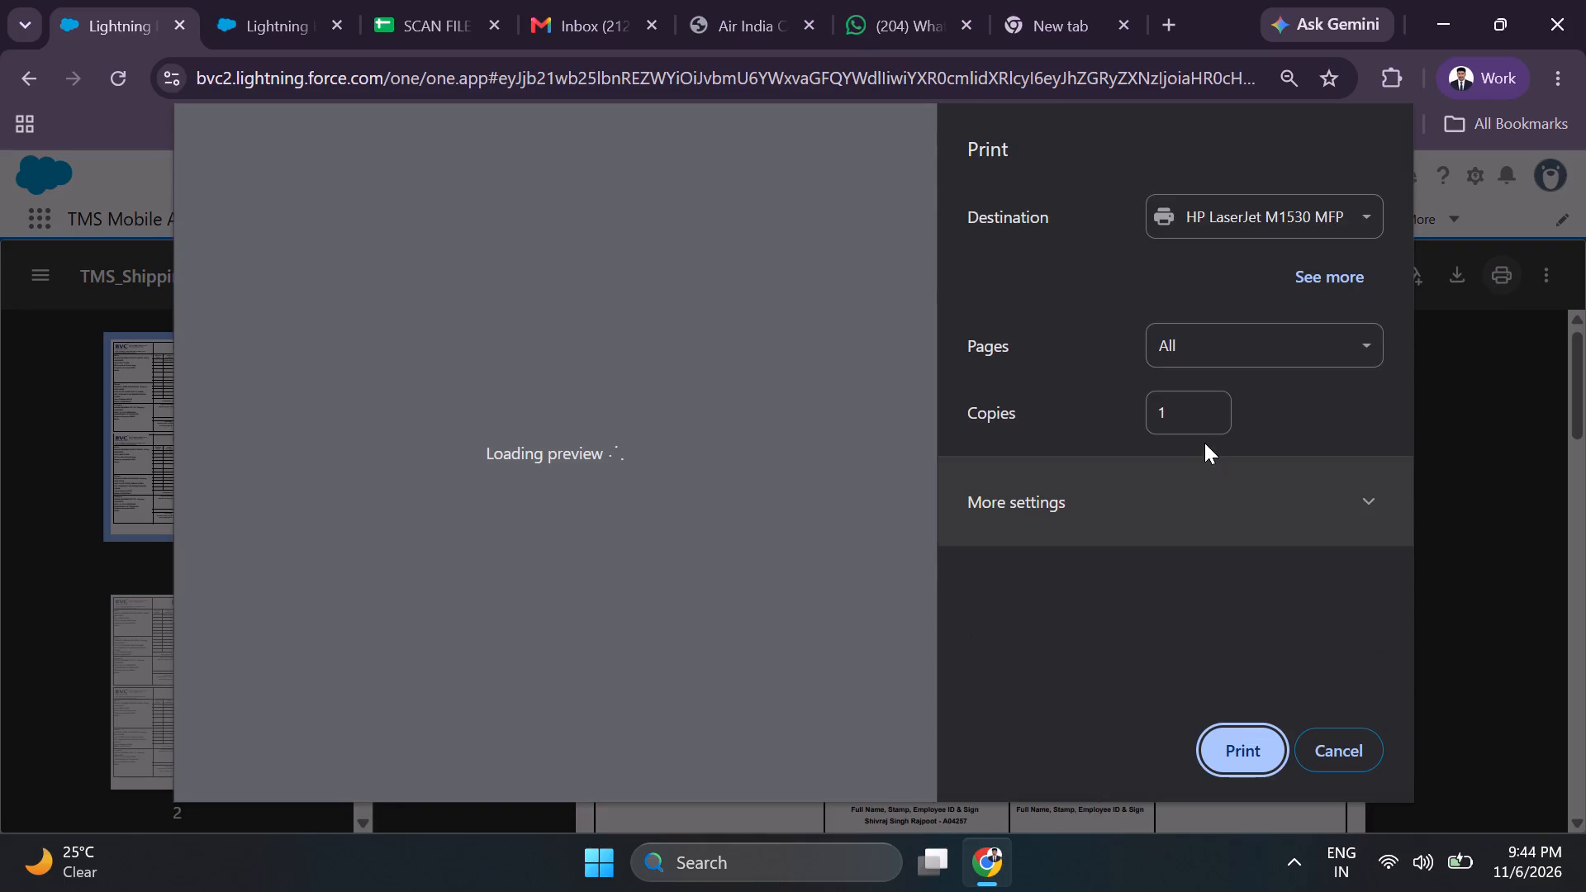
click(1226, 362)
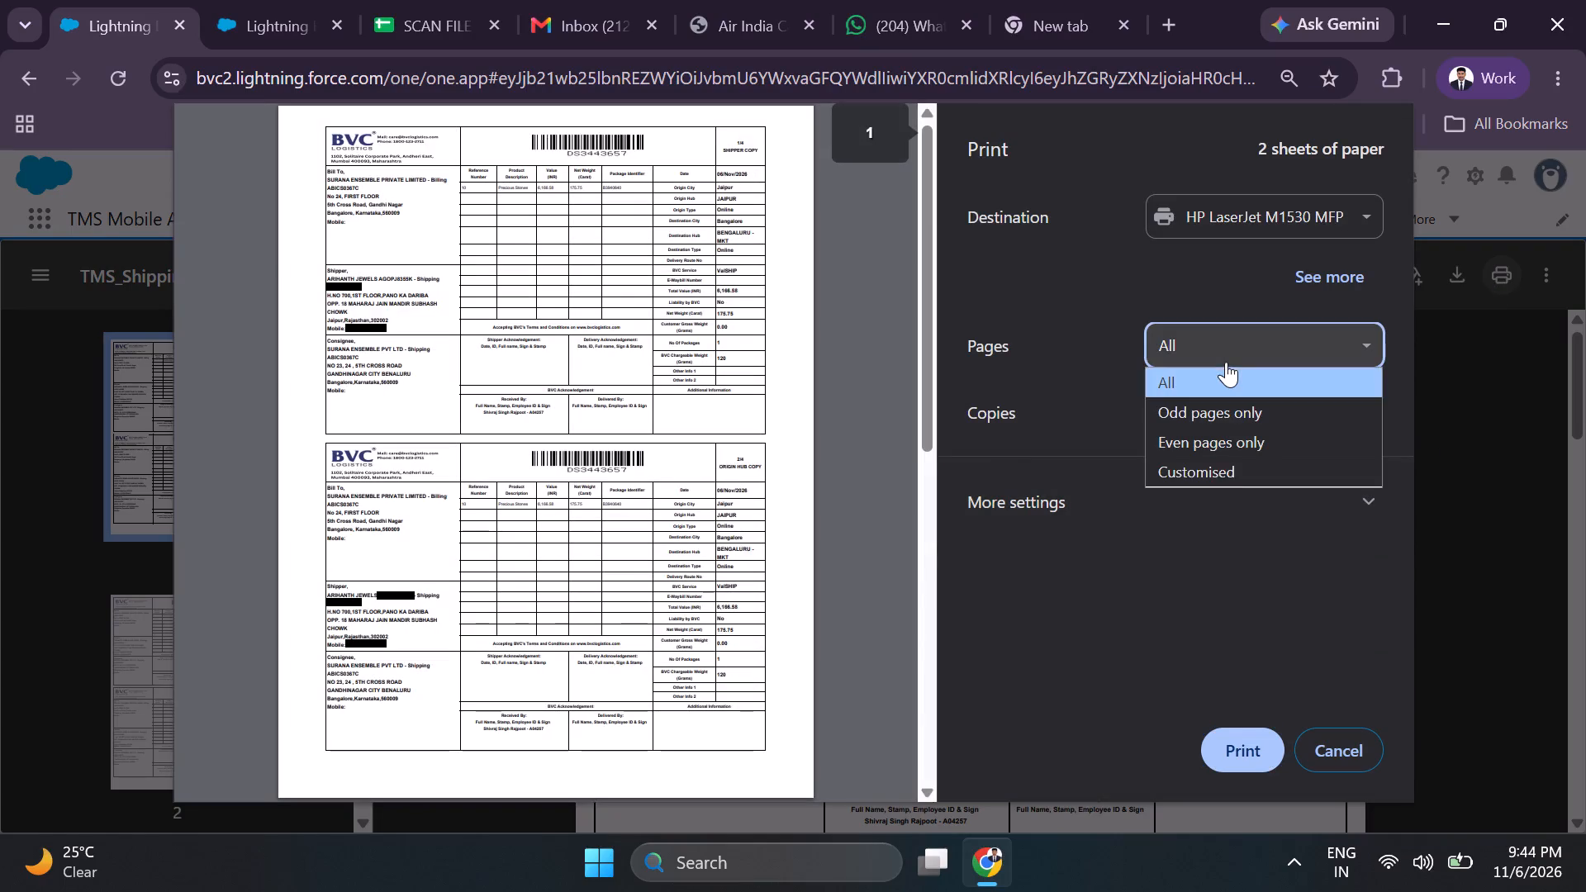
click(1217, 488)
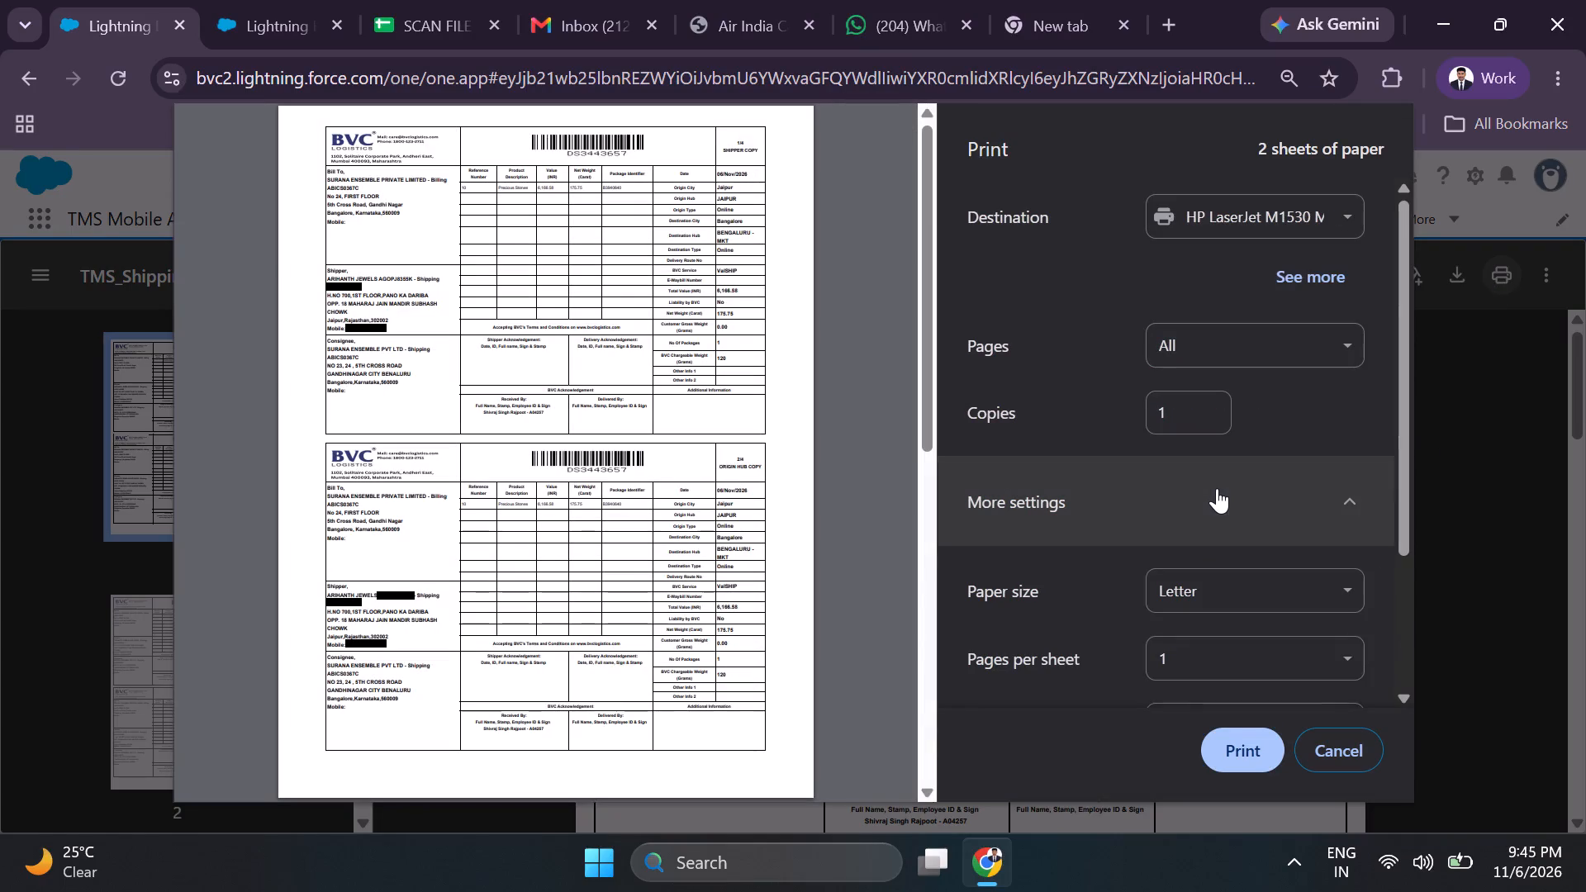
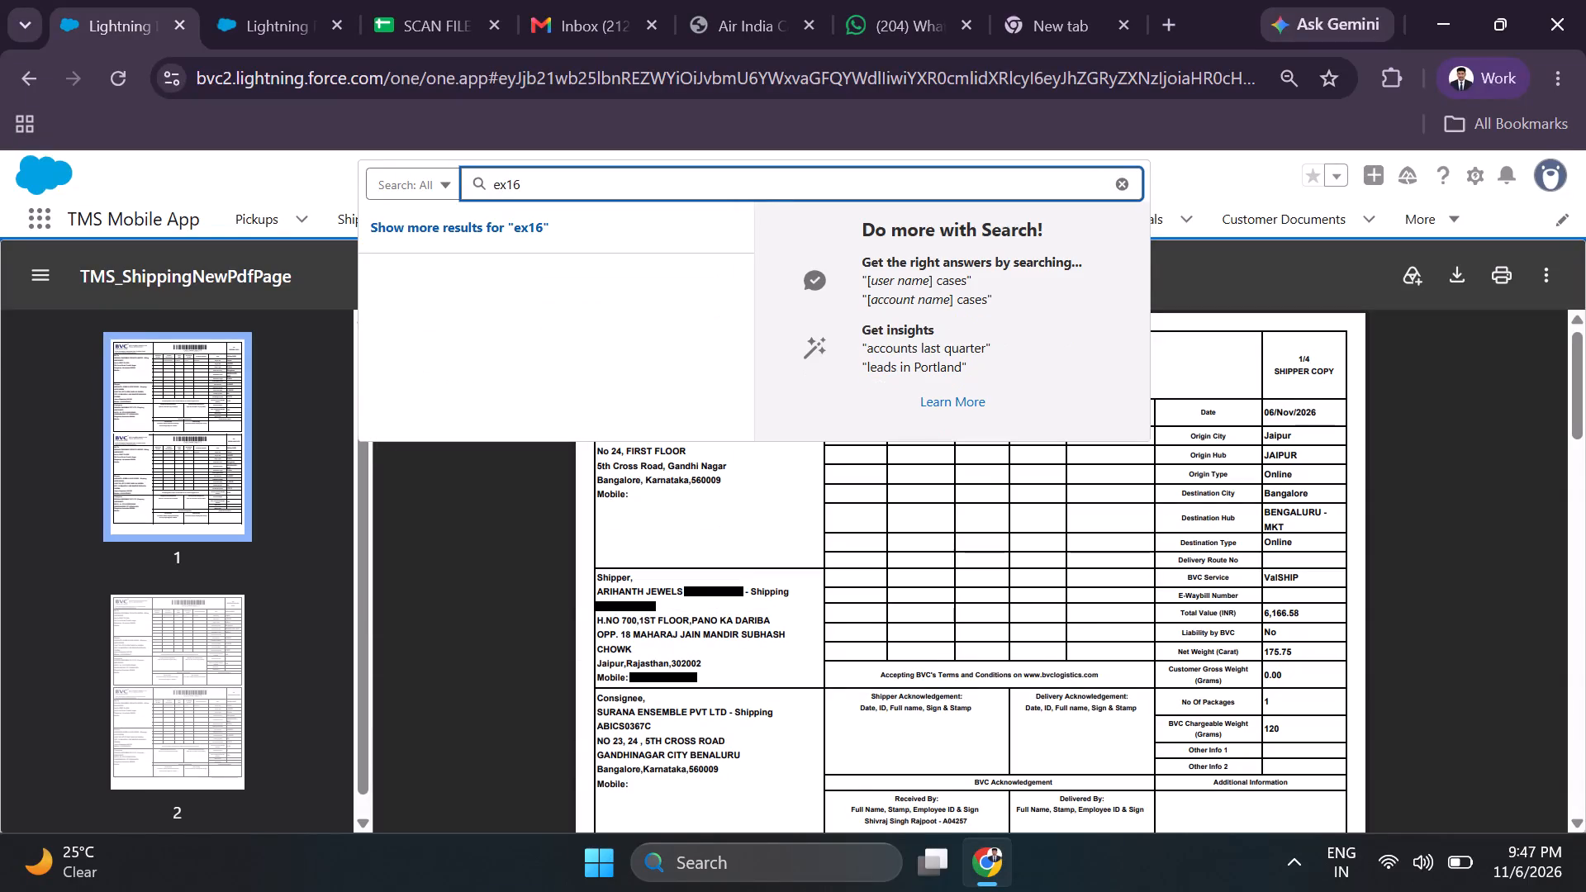
text(86)
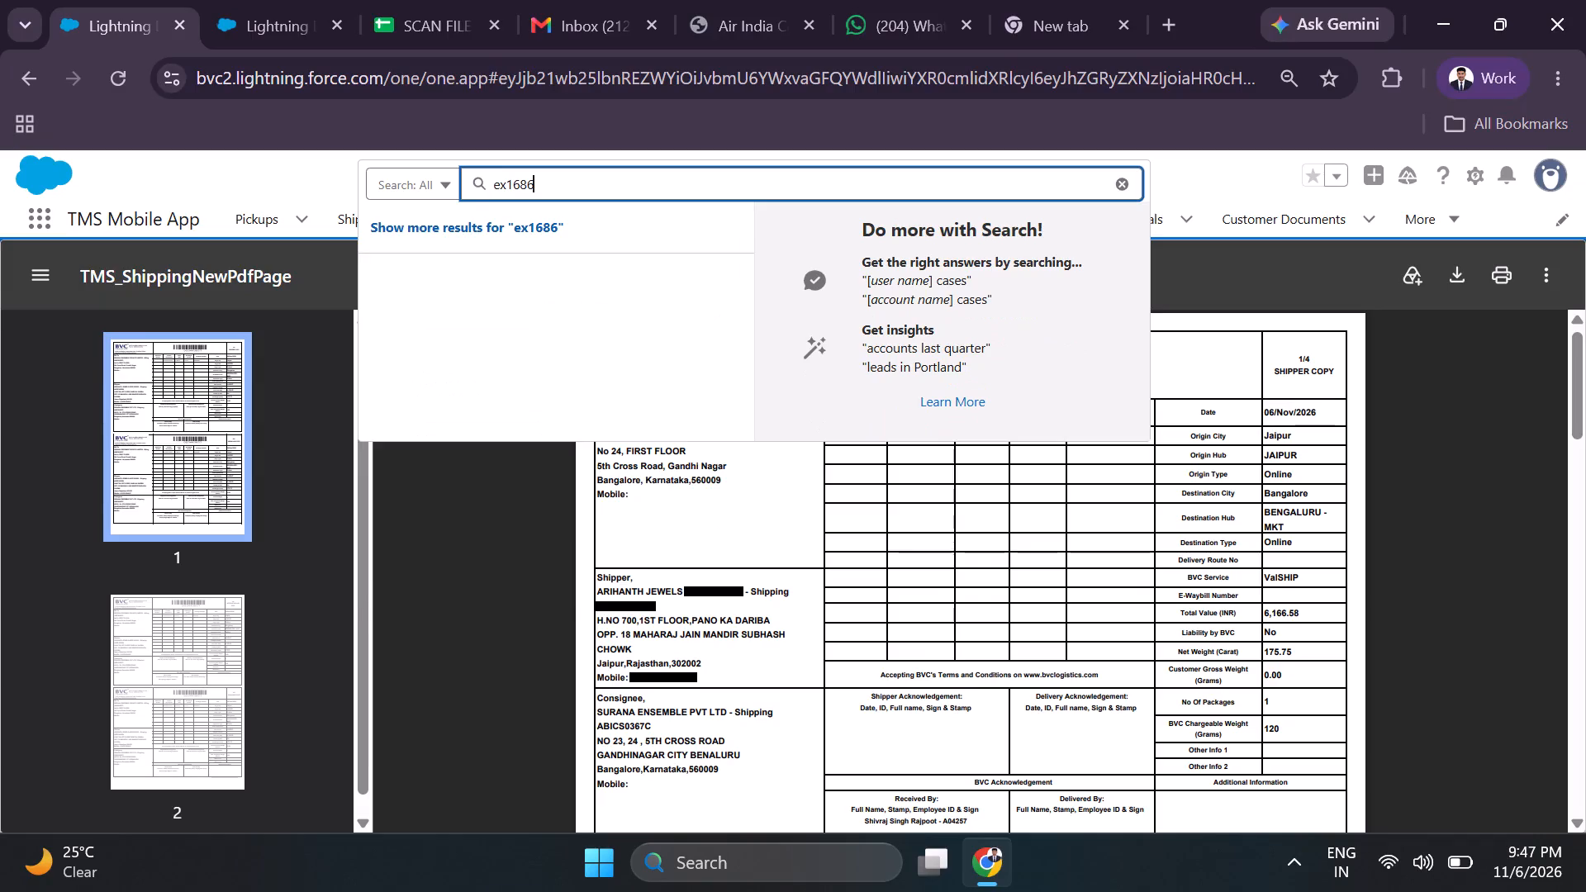
text(593)
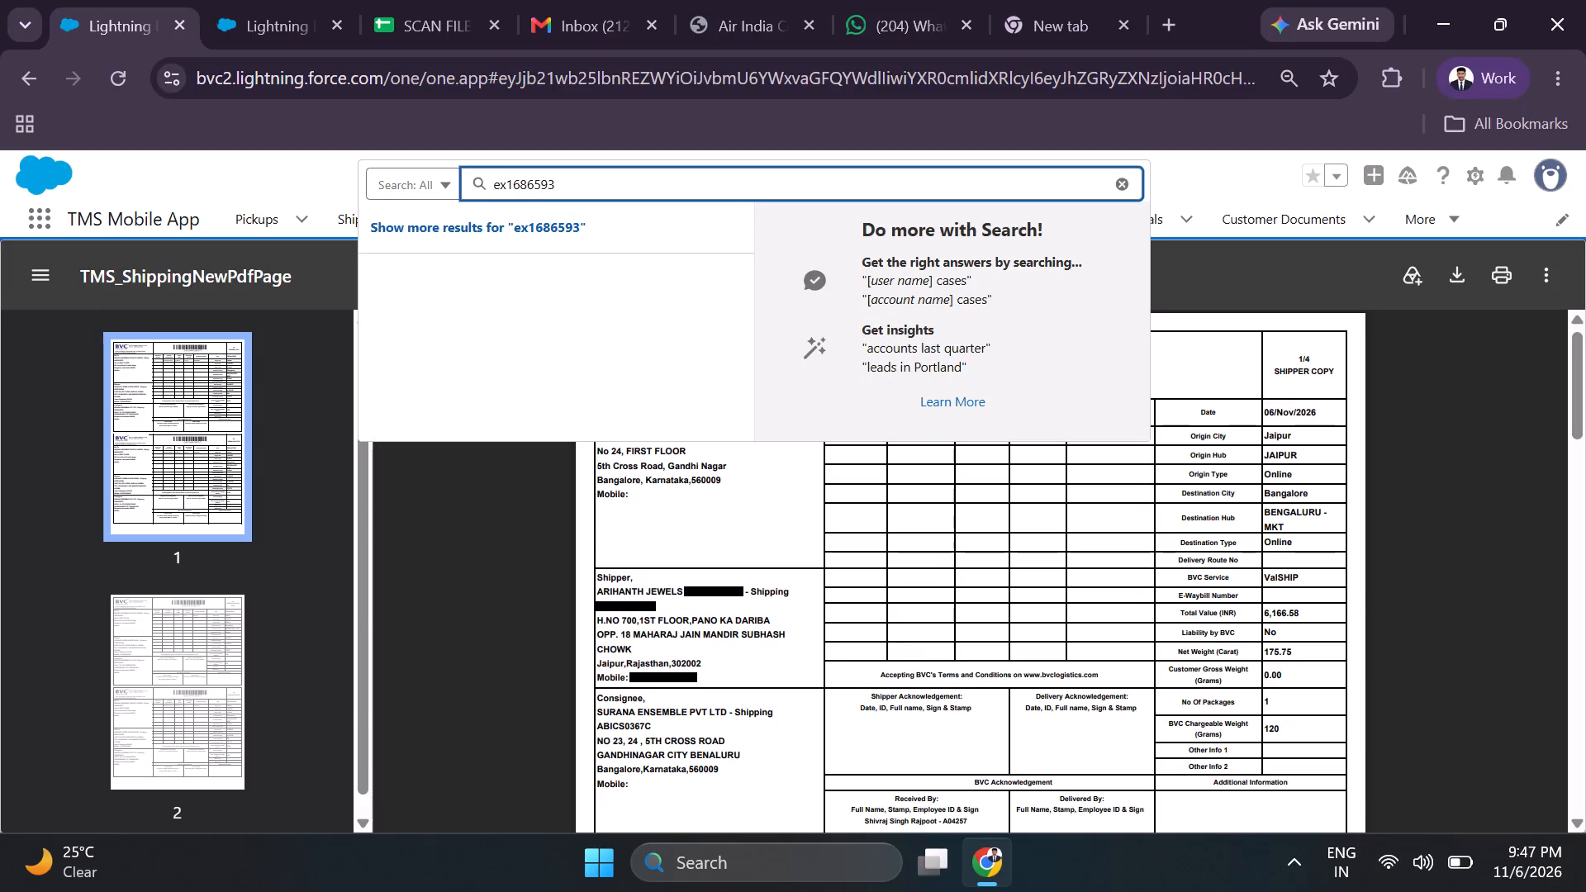
click(532, 219)
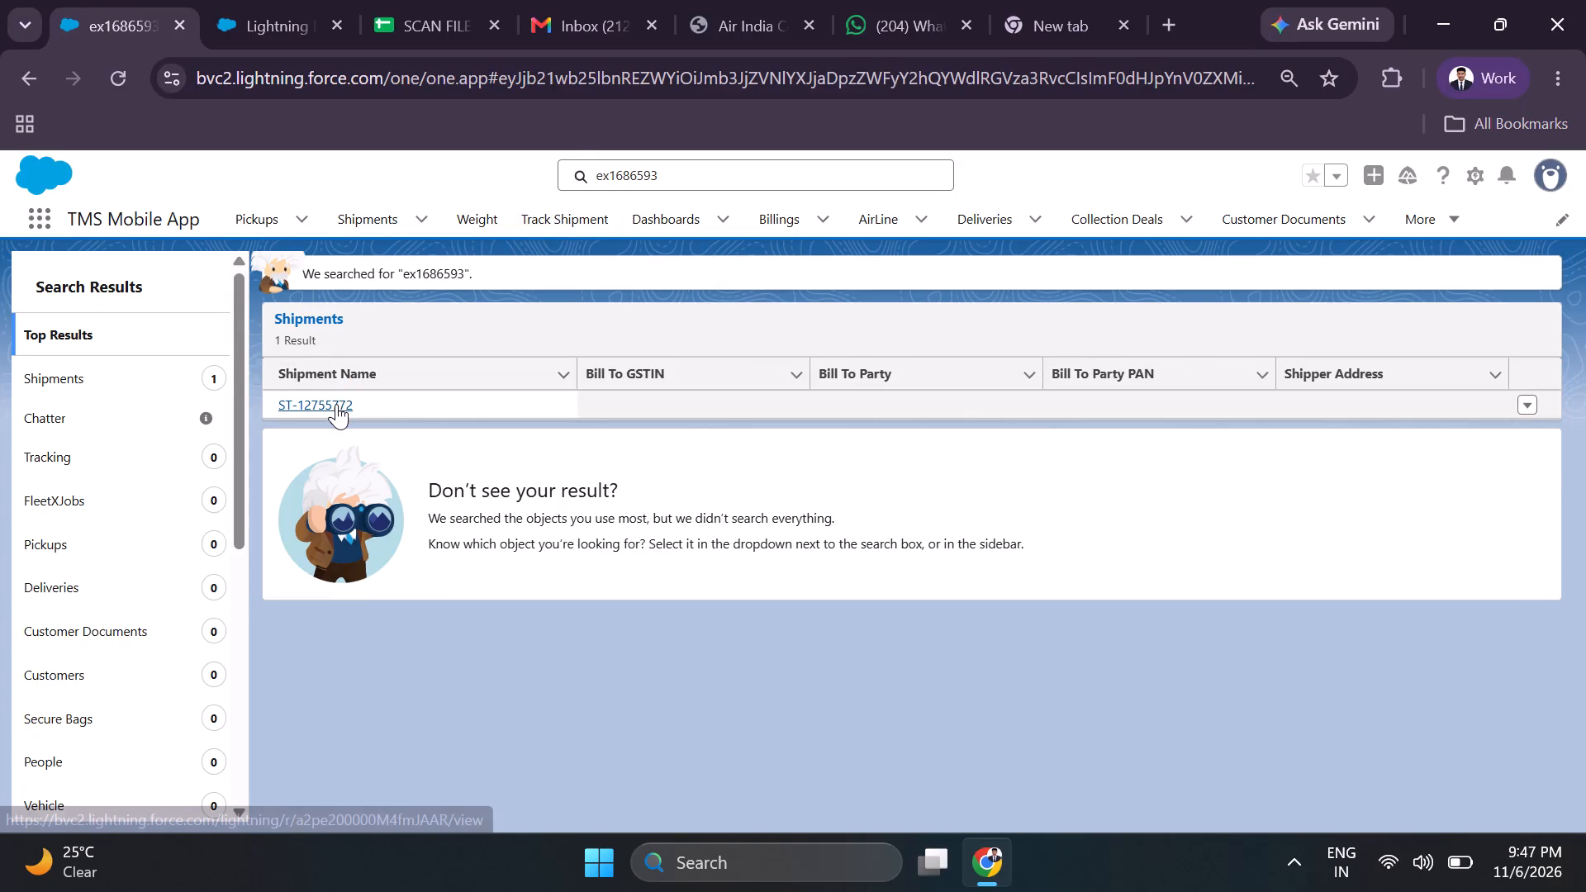
click(336, 404)
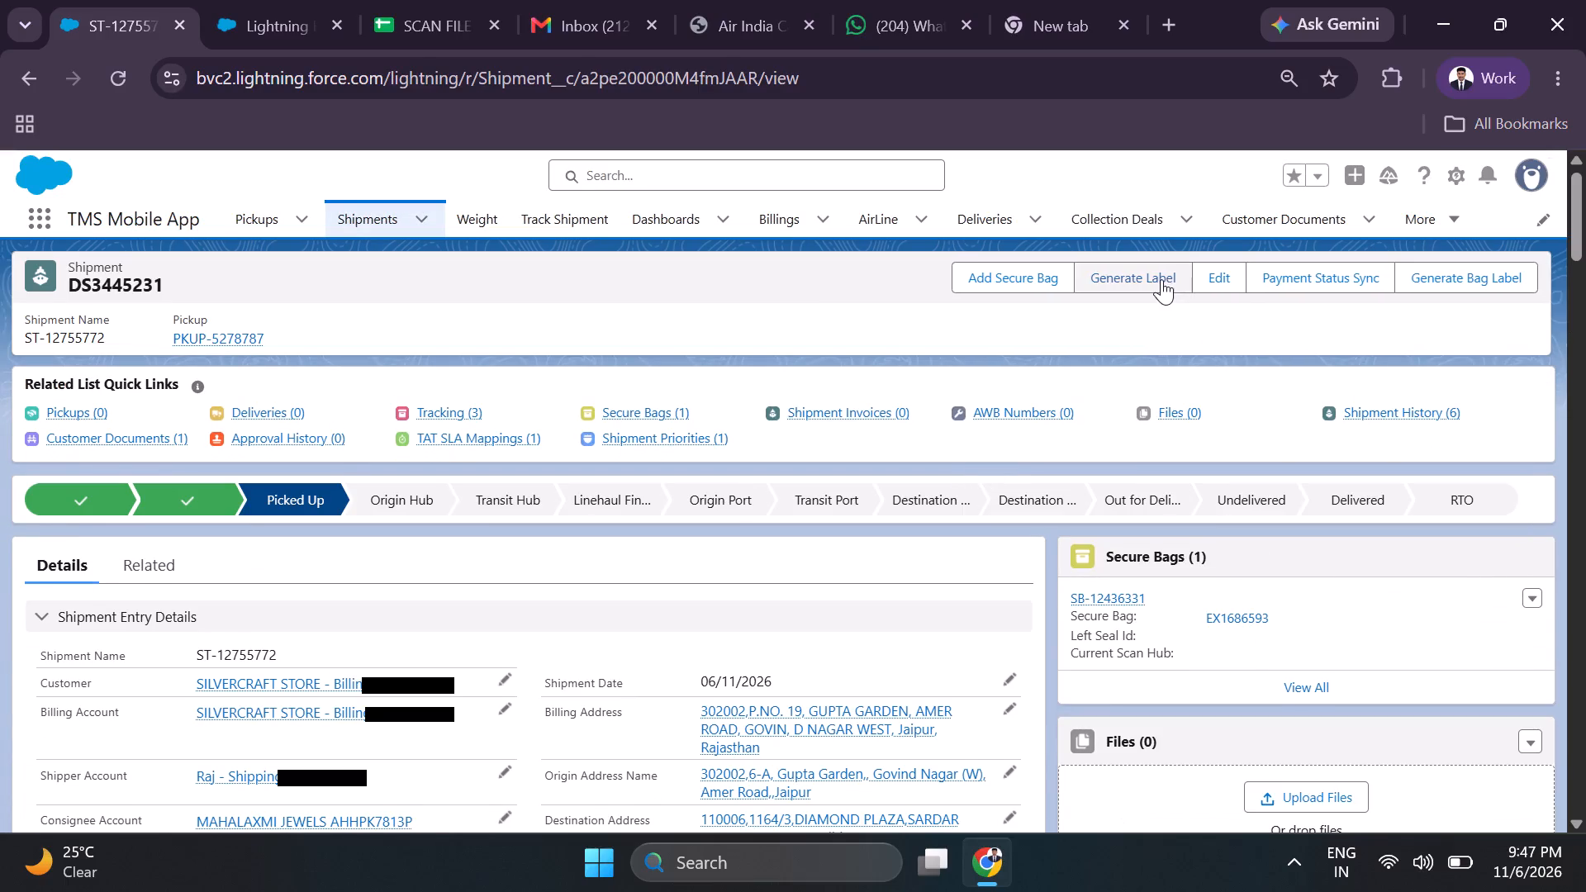
click(1161, 279)
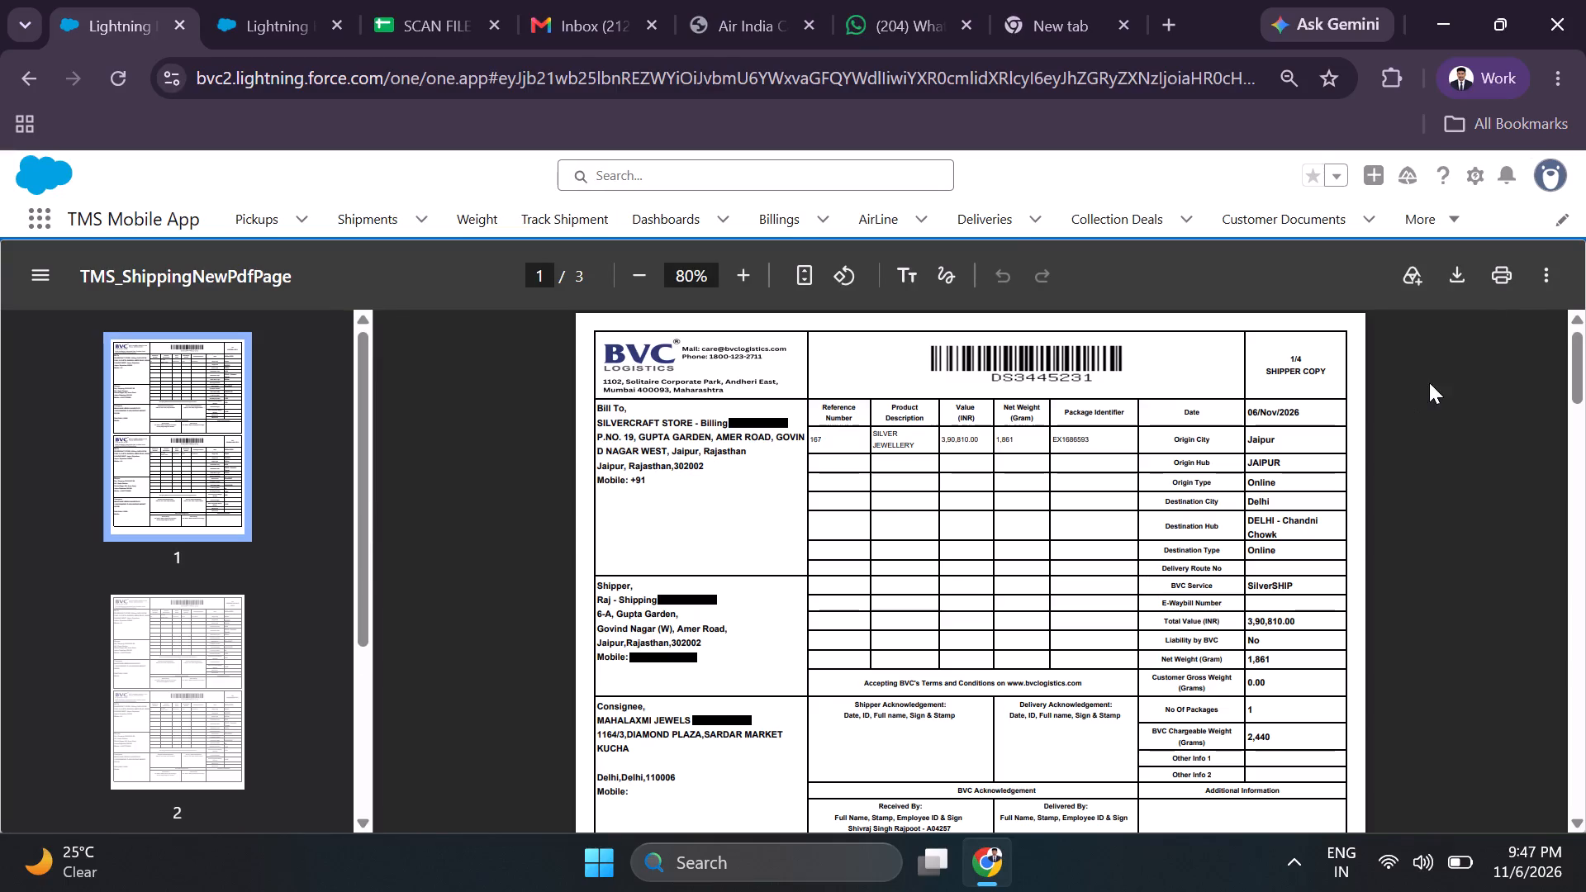
click(1502, 282)
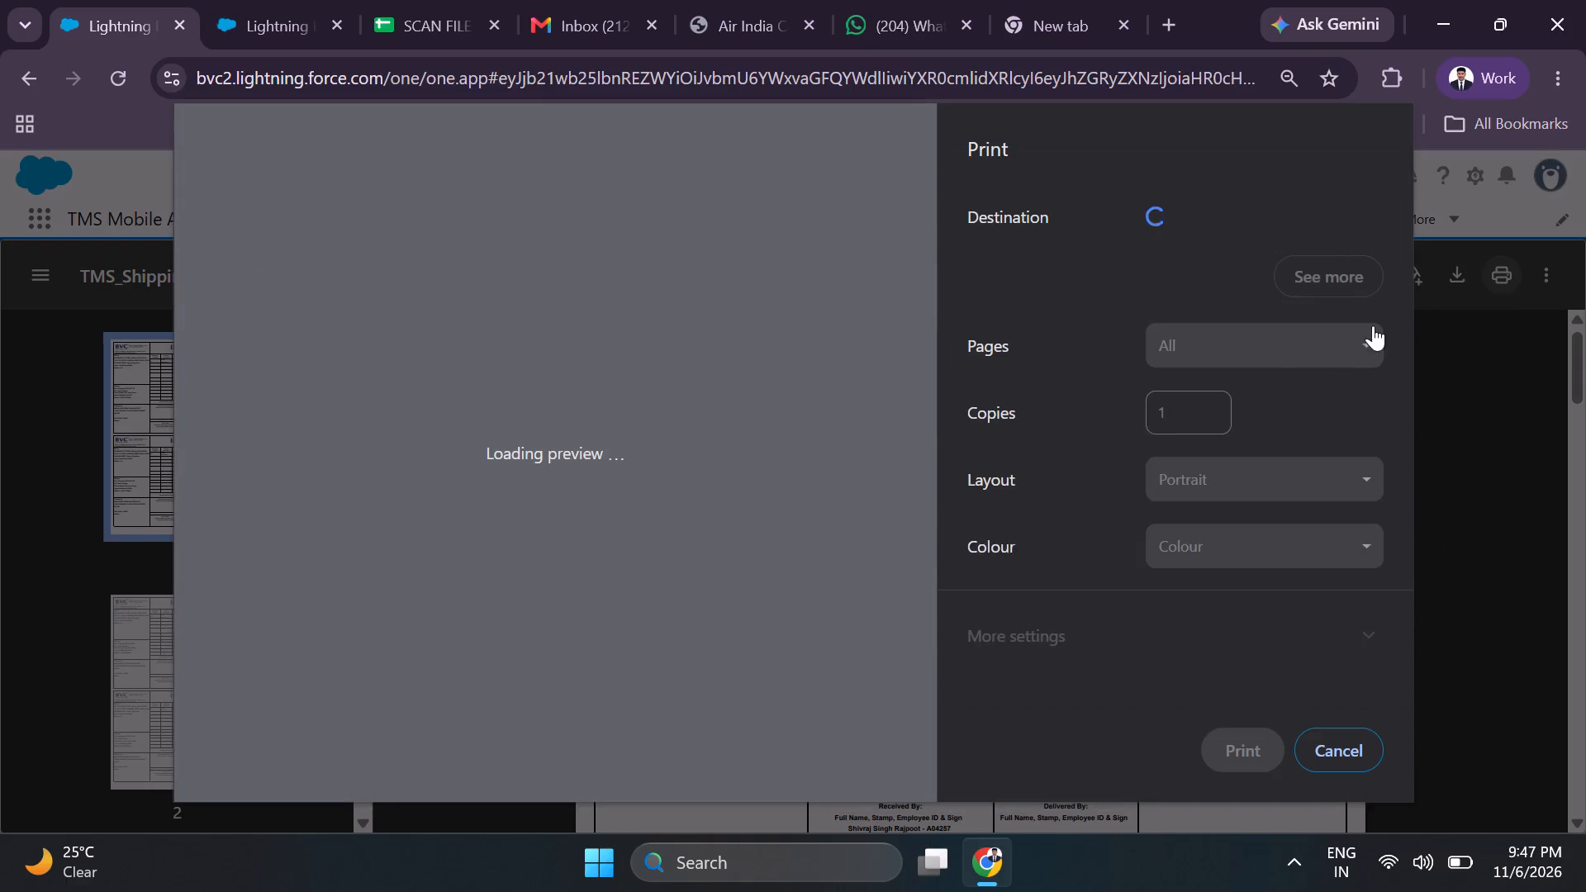
click(1282, 338)
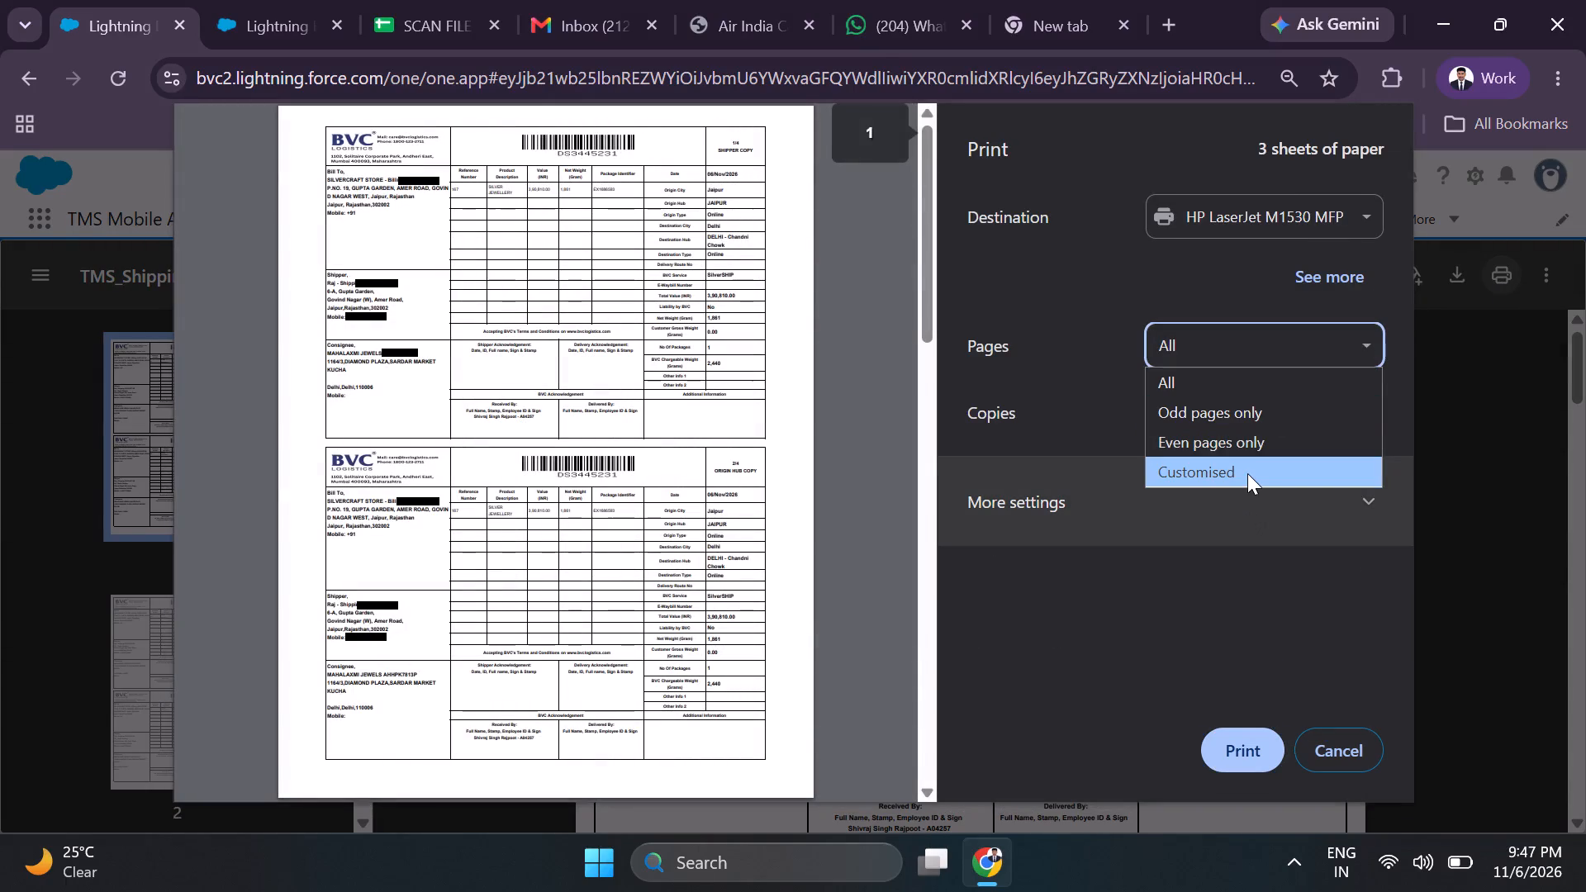
click(1248, 471)
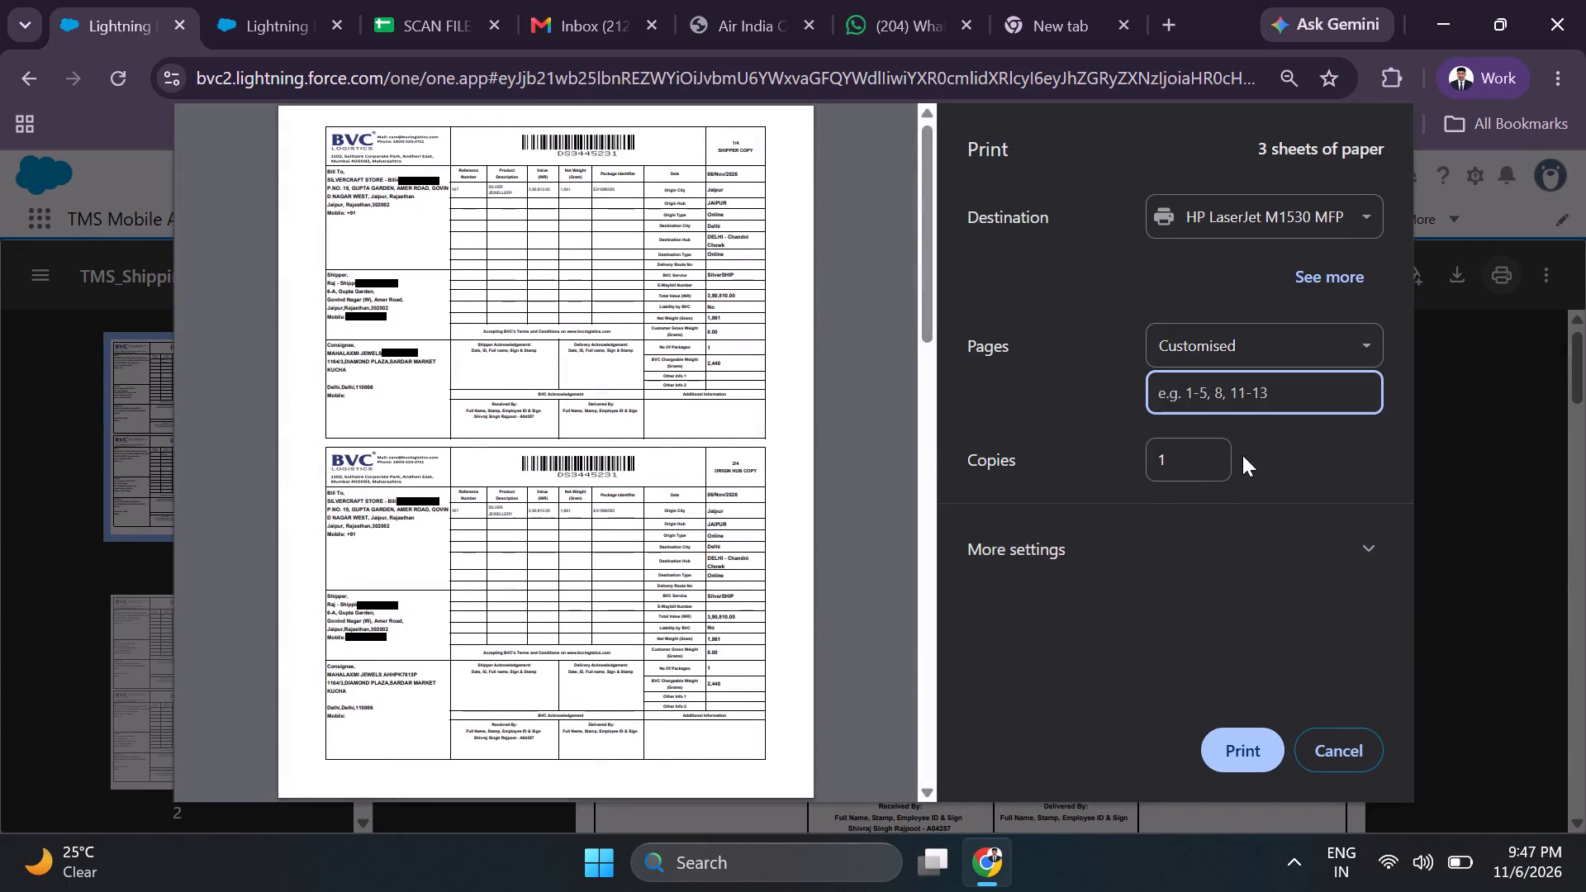
key(1)
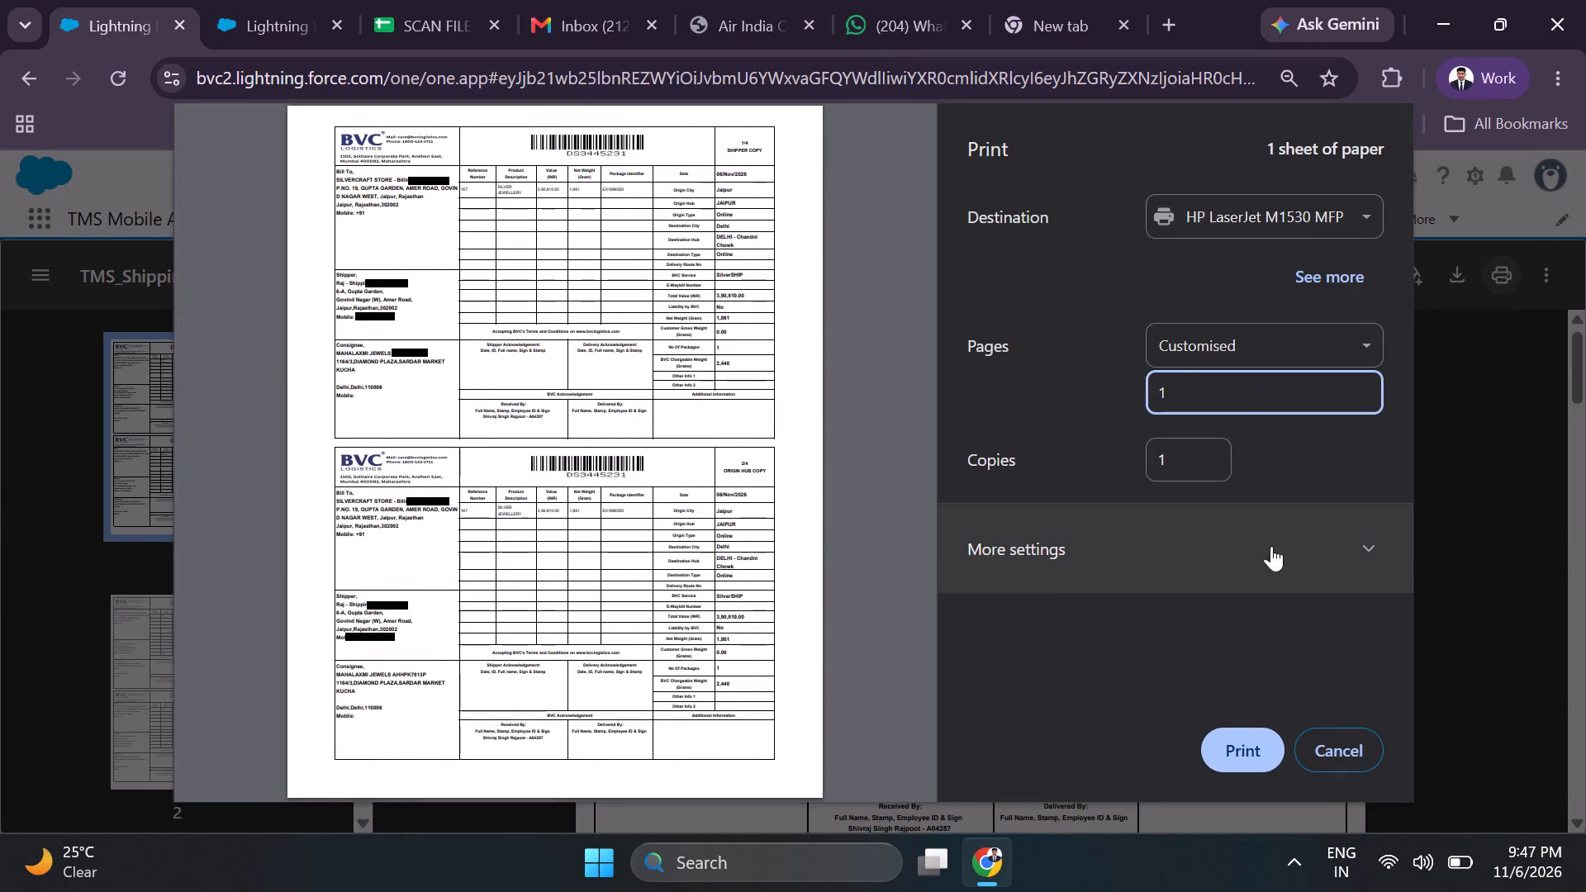
click(1246, 759)
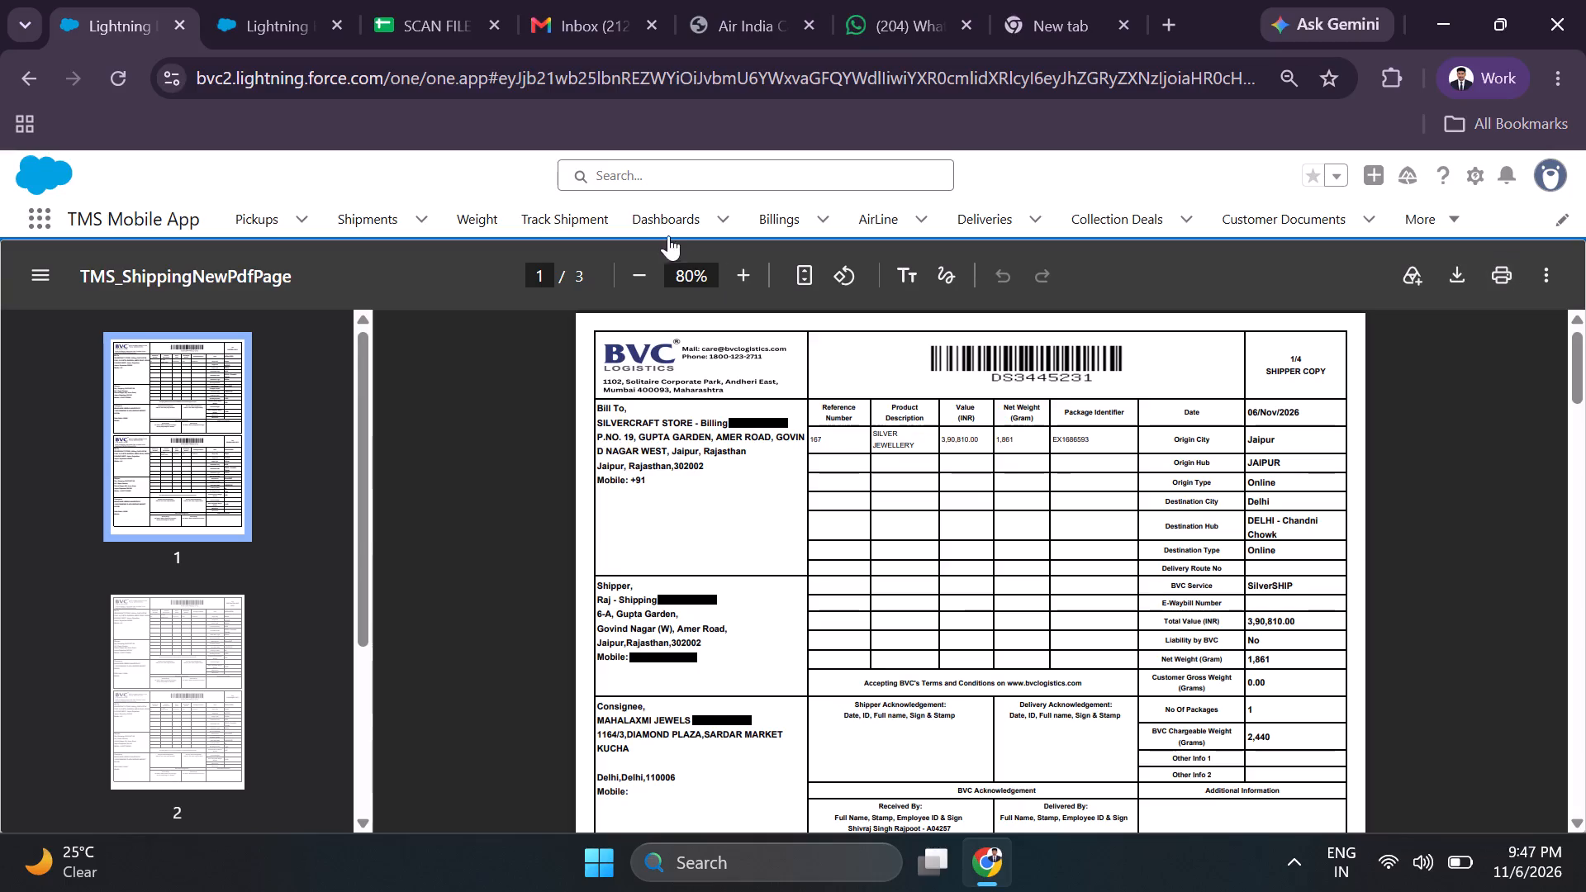
click(617, 174)
key(e)
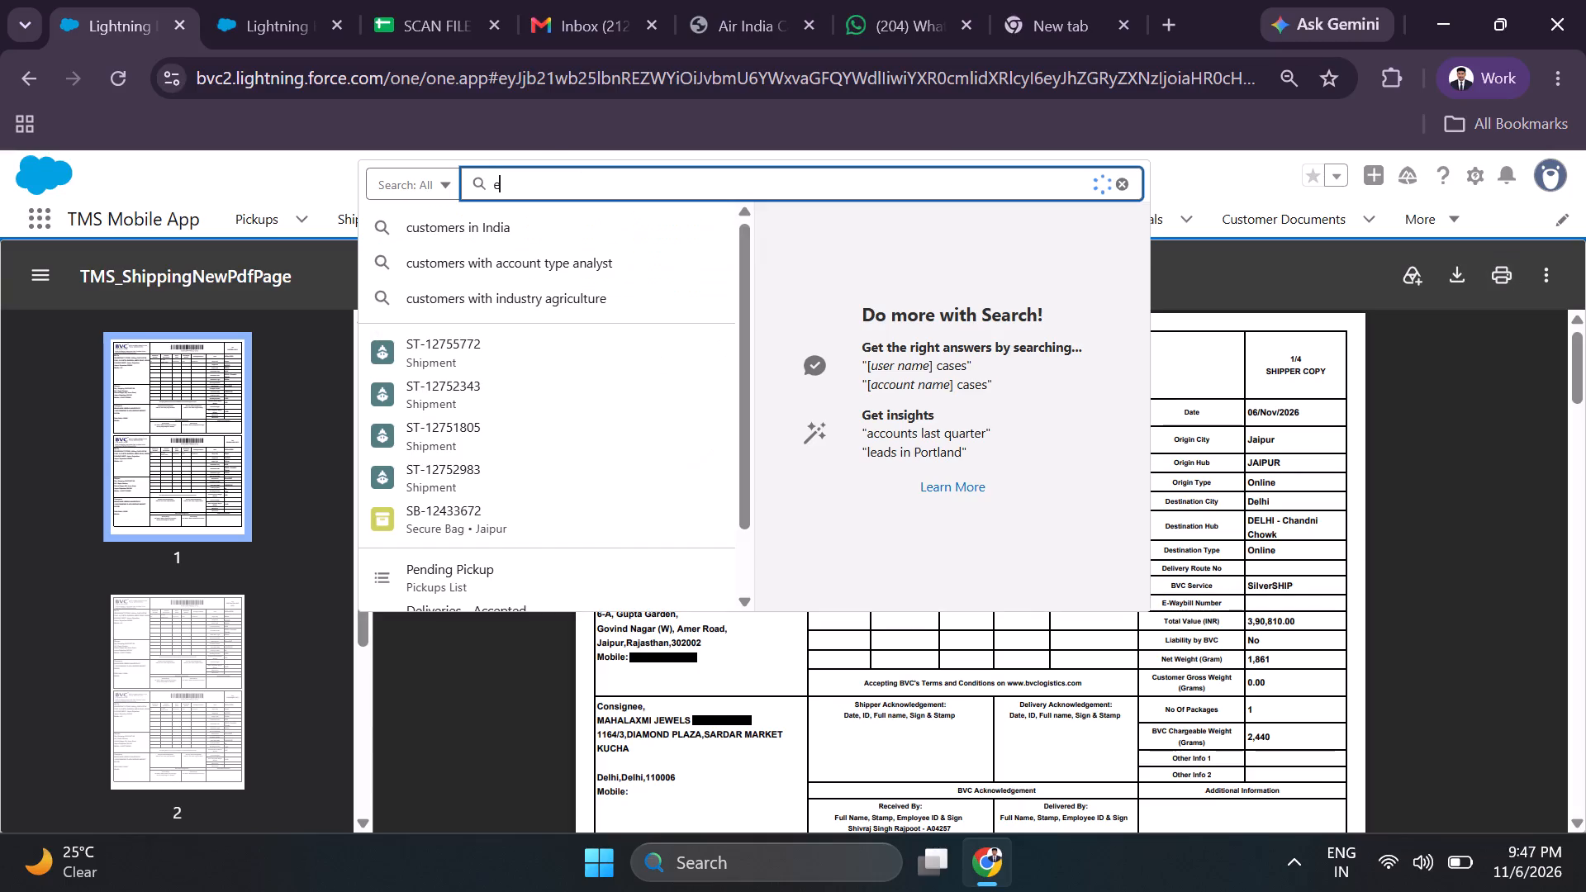
key(x)
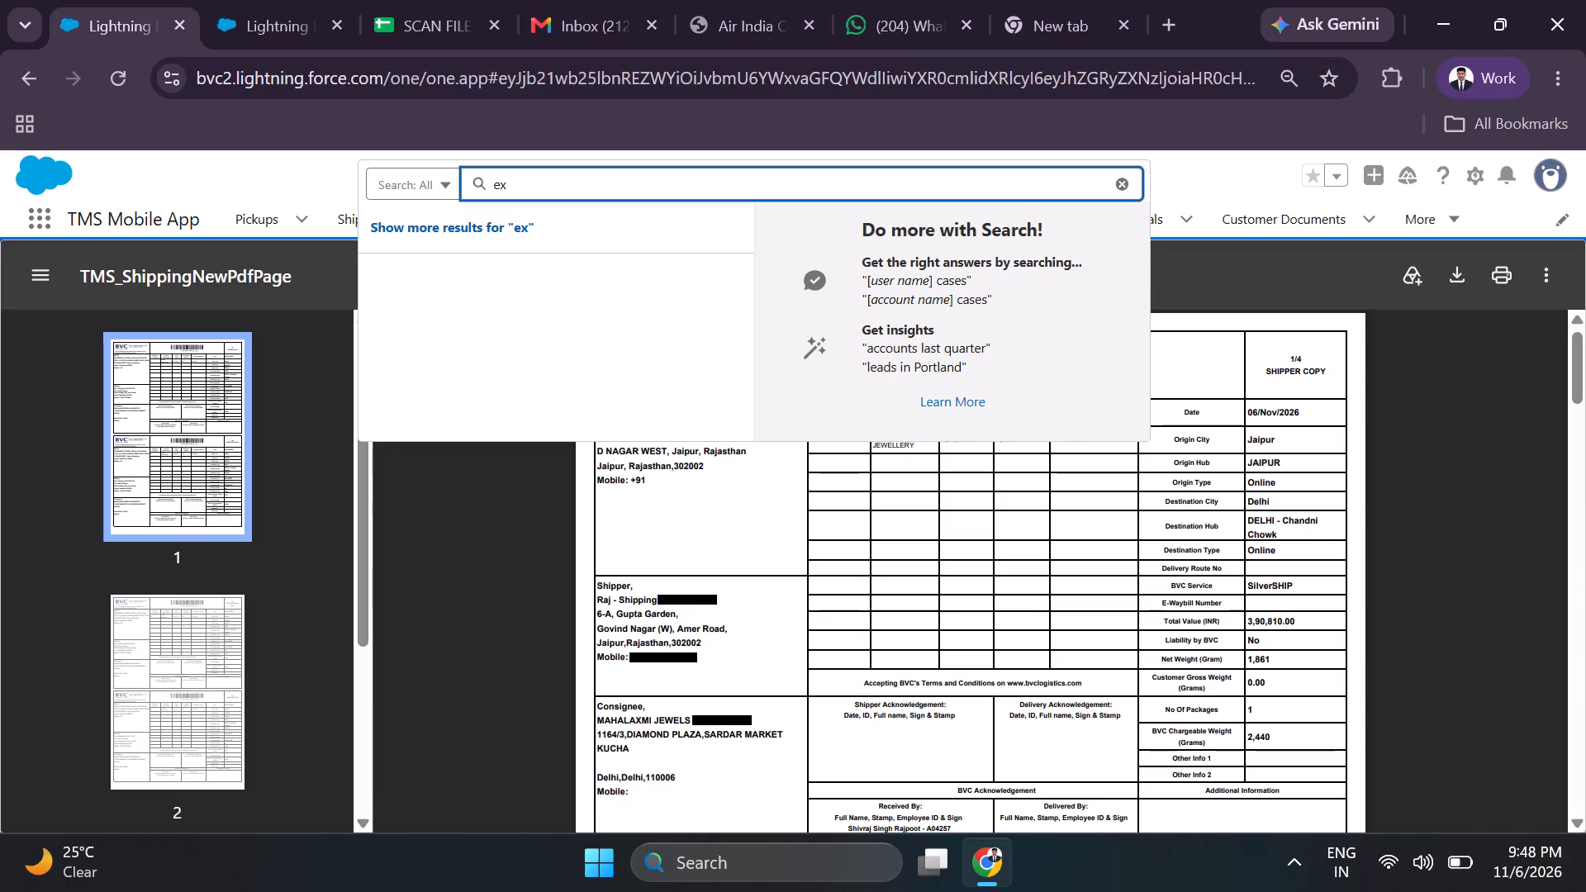
key(1)
key(6)
text(865)
text(94)
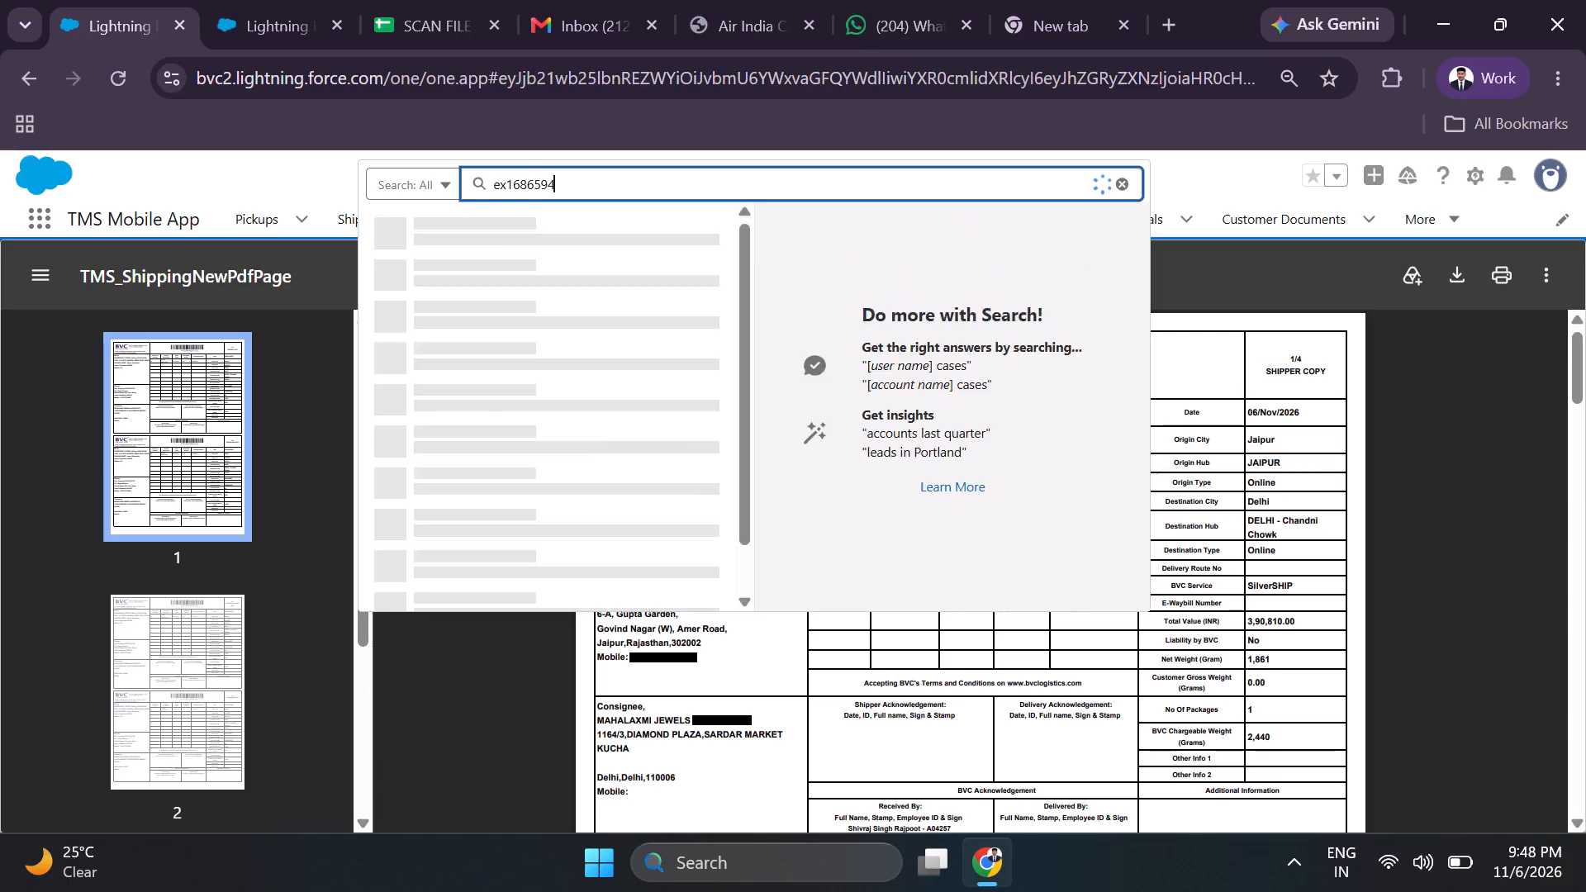
click(537, 232)
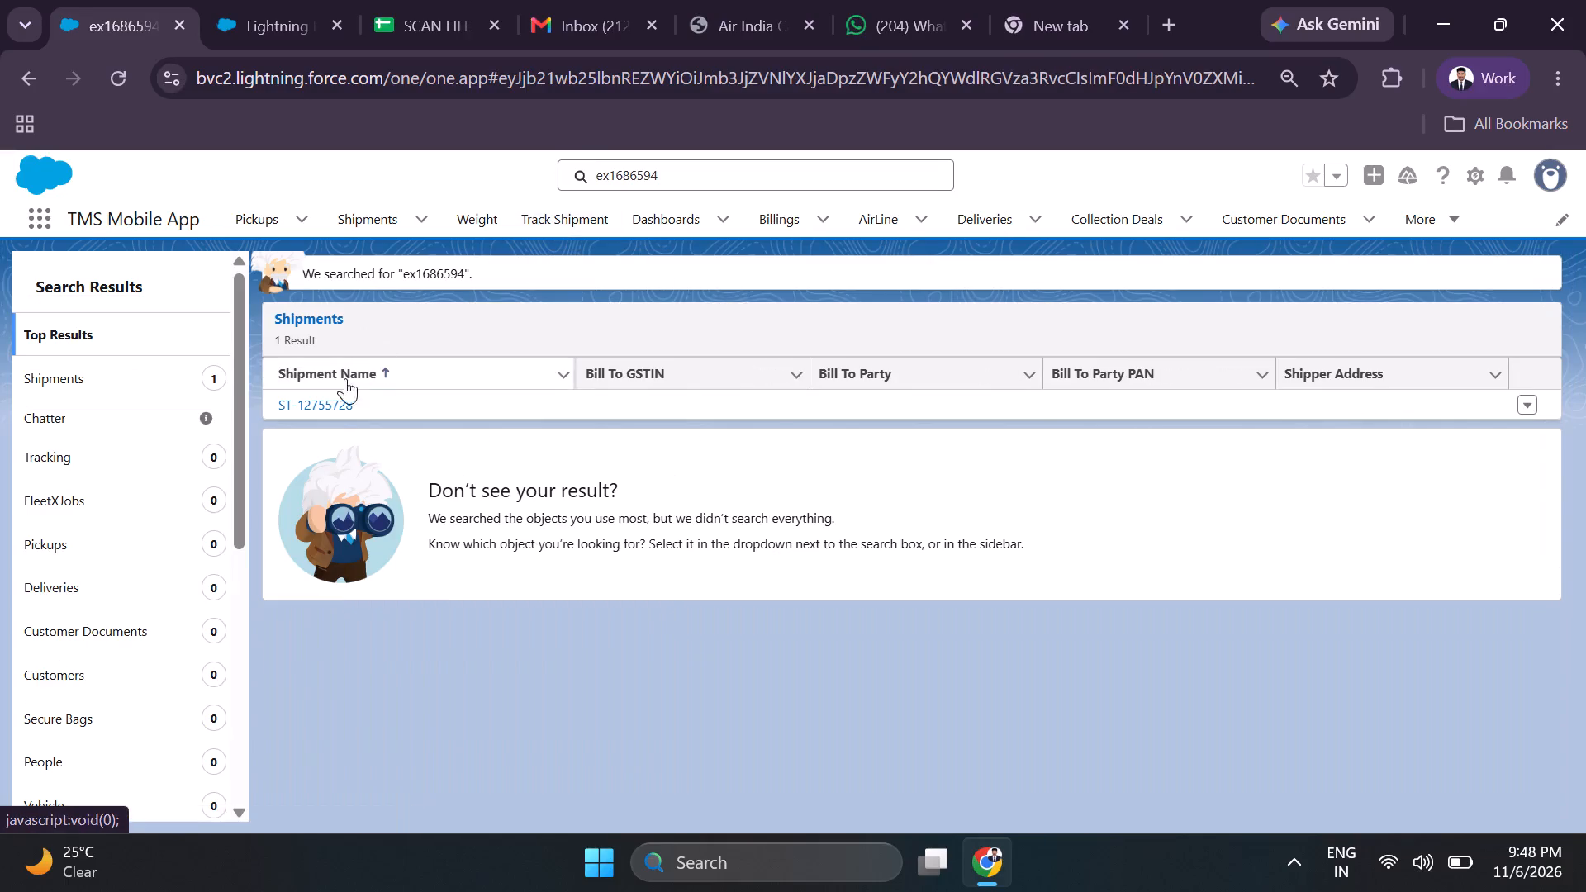
click(337, 397)
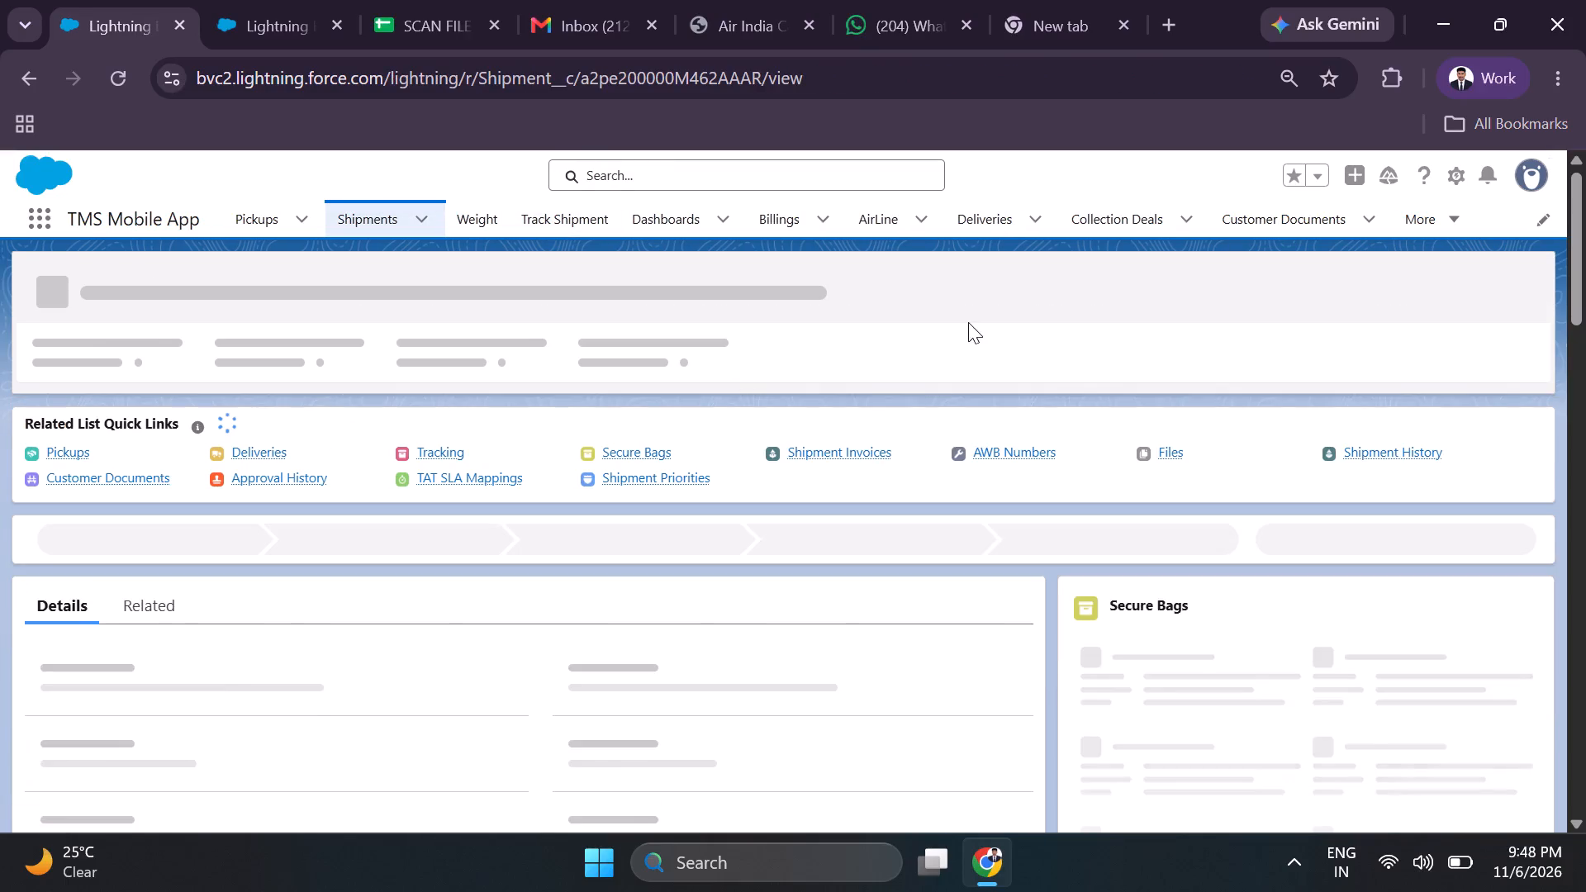
click(1134, 279)
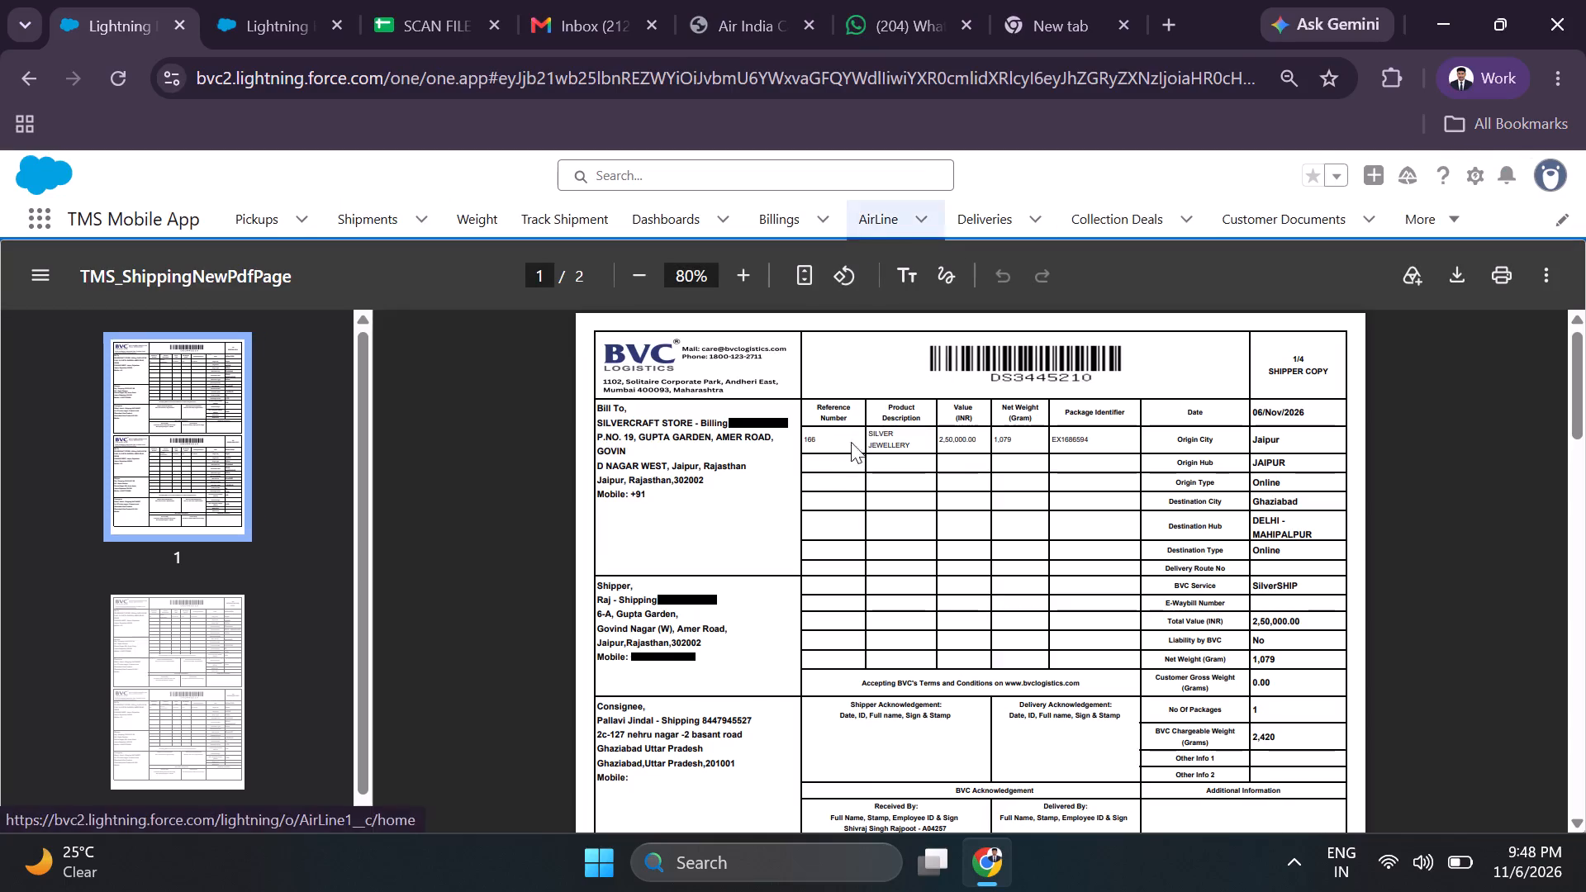
click(1498, 281)
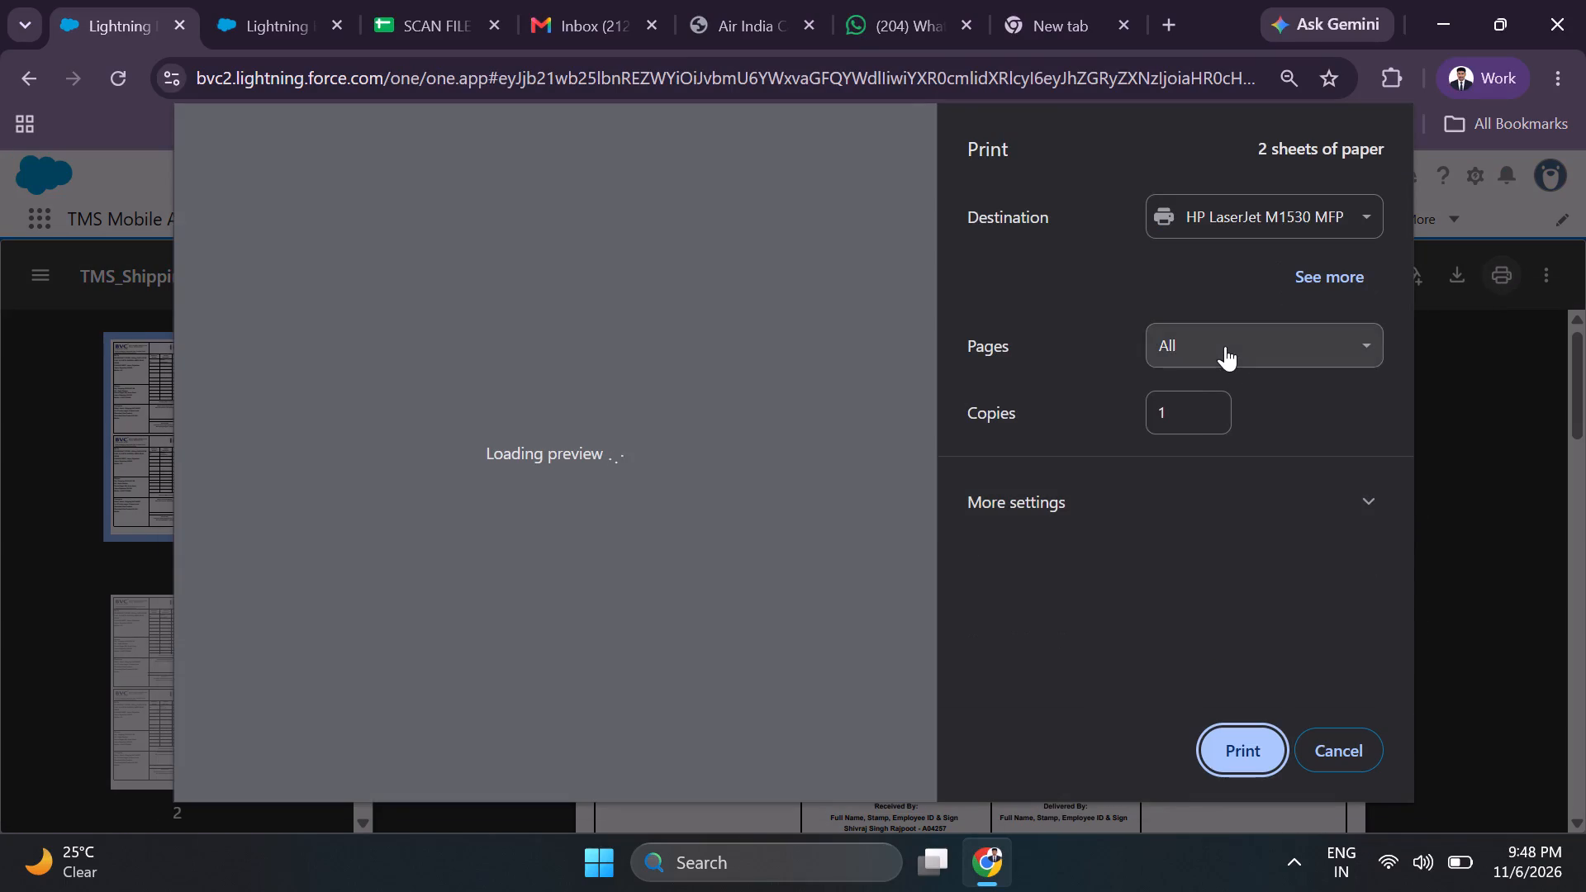
click(1225, 346)
click(1220, 468)
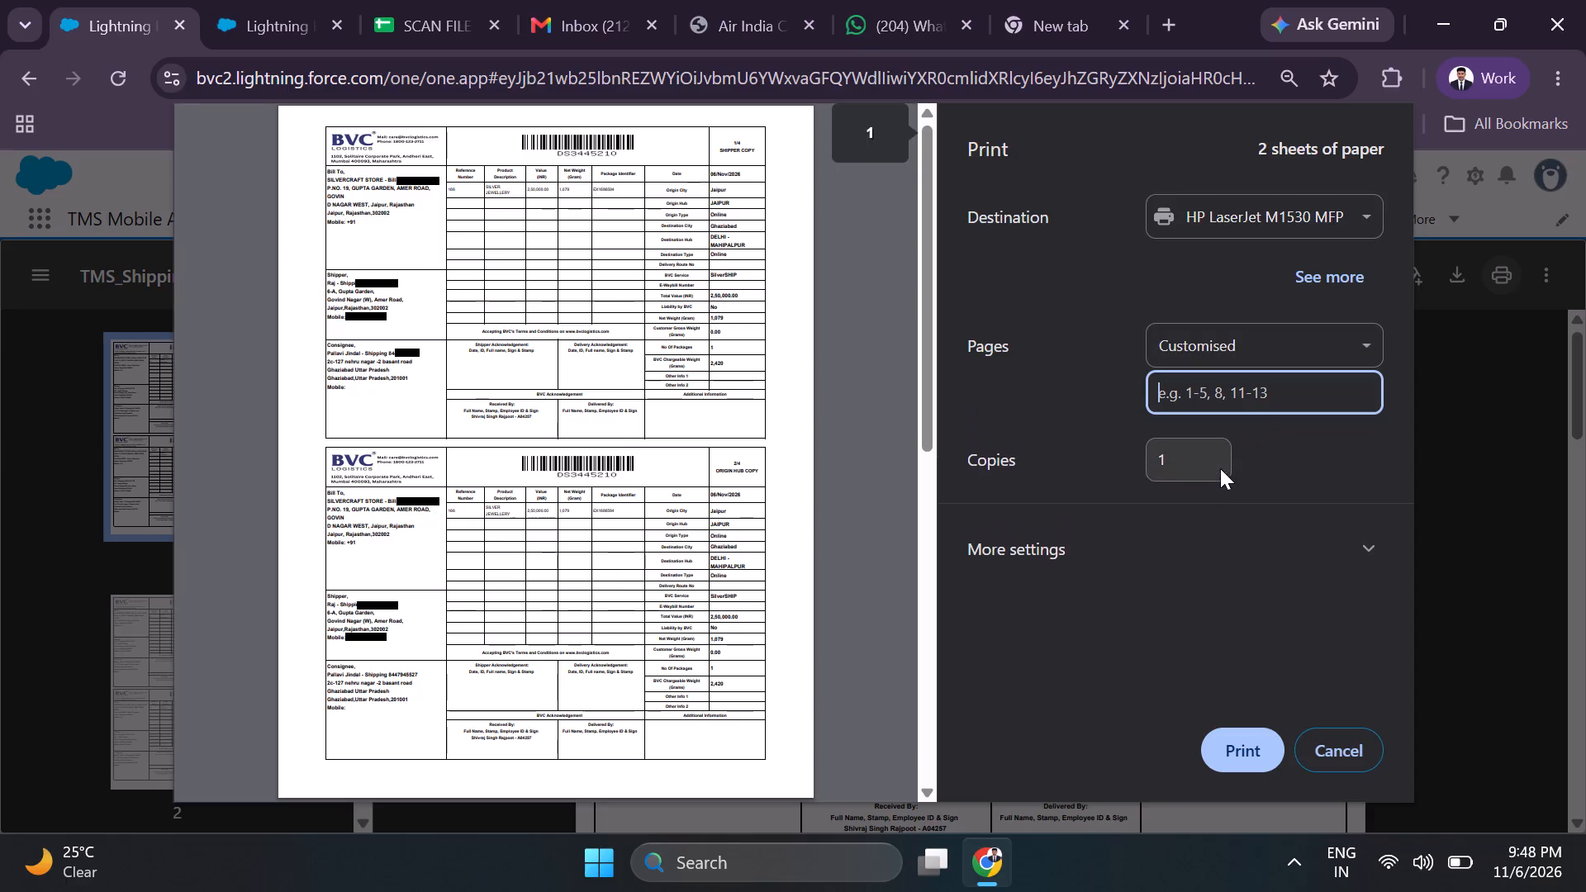
key(1)
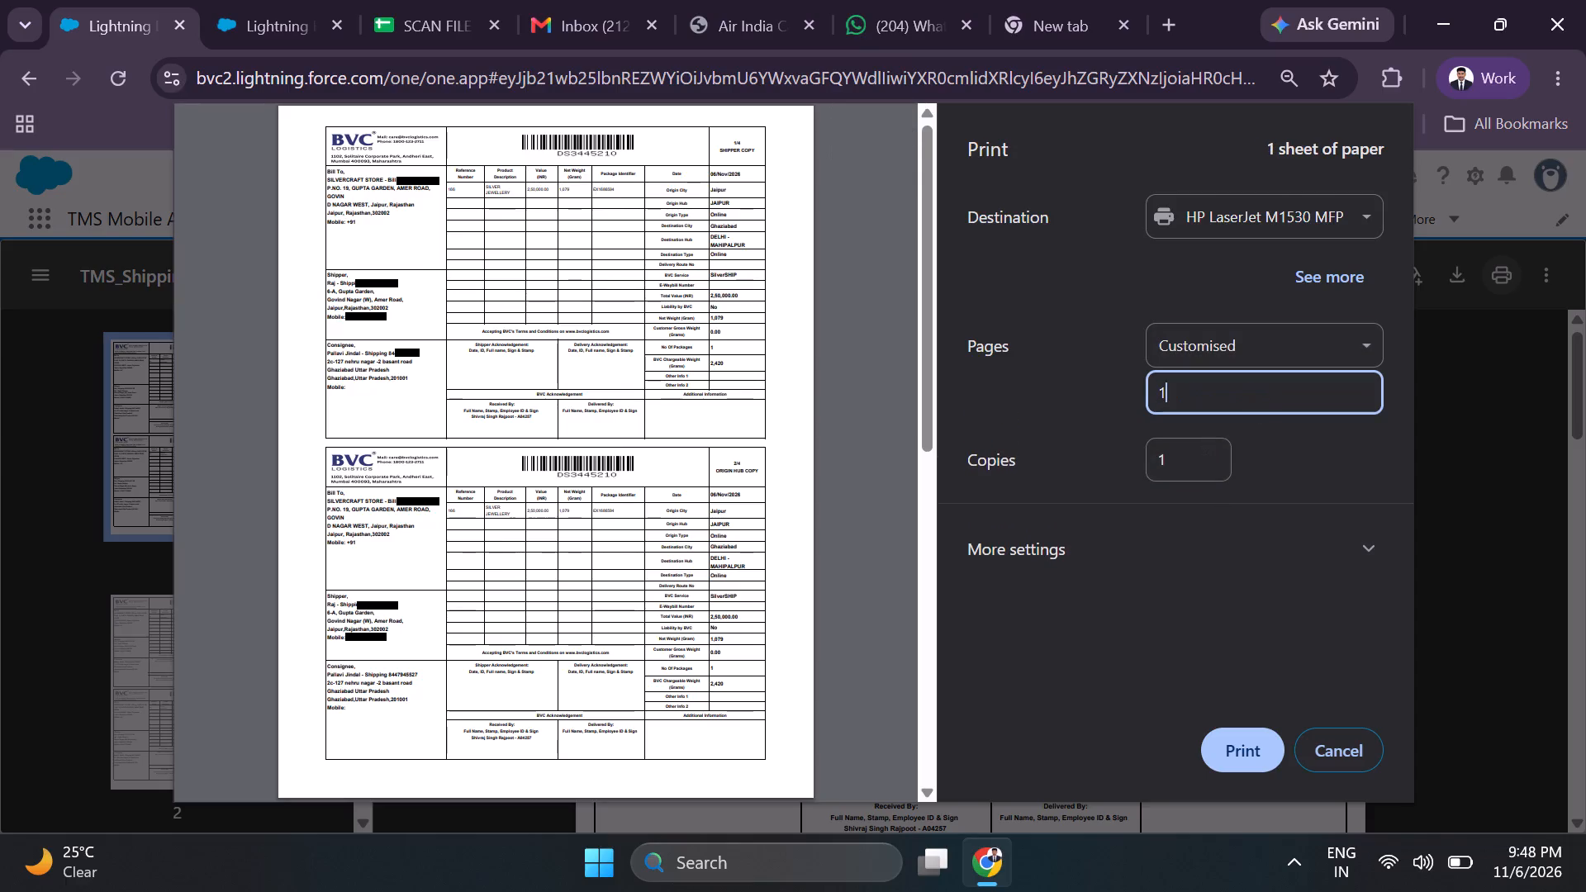
click(1232, 762)
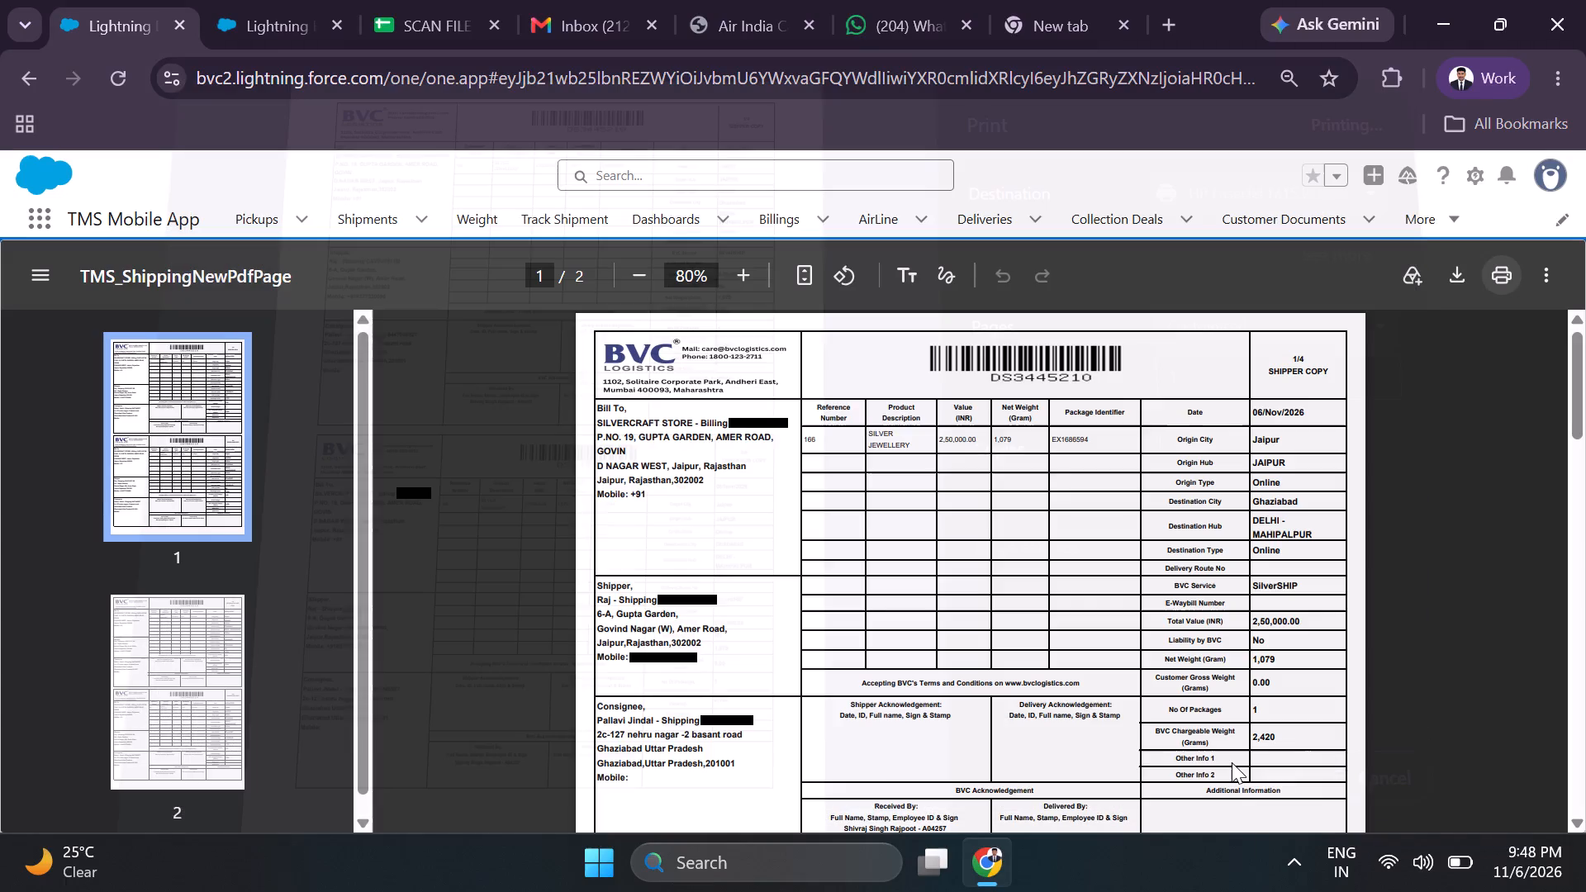